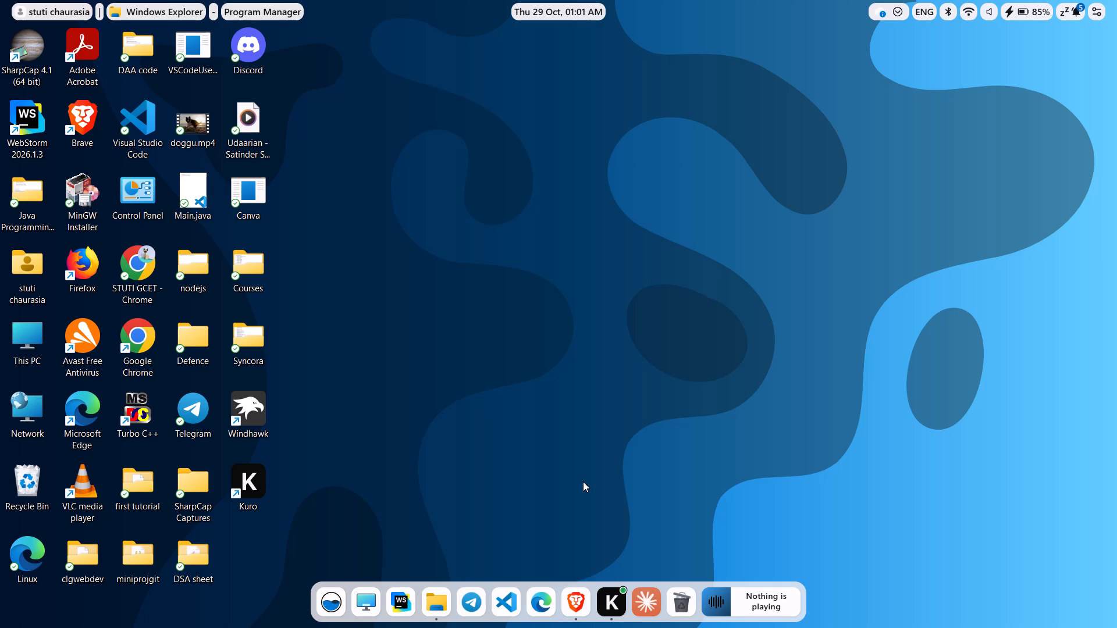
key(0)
Clear all the notifications and close the notification list.
click(1077, 11)
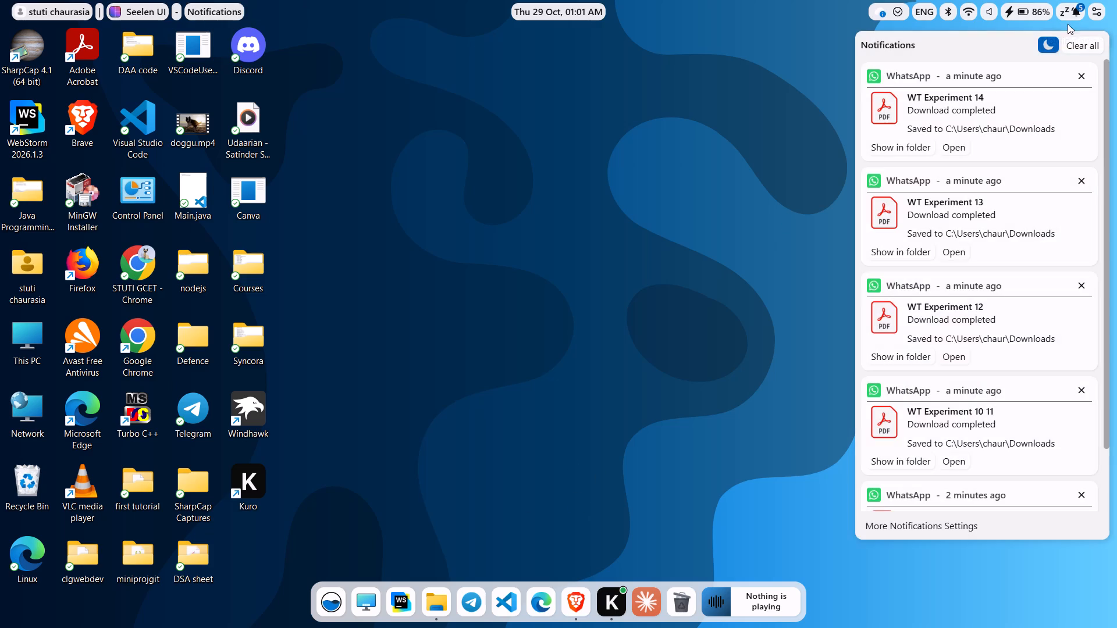
click(1073, 44)
click(667, 242)
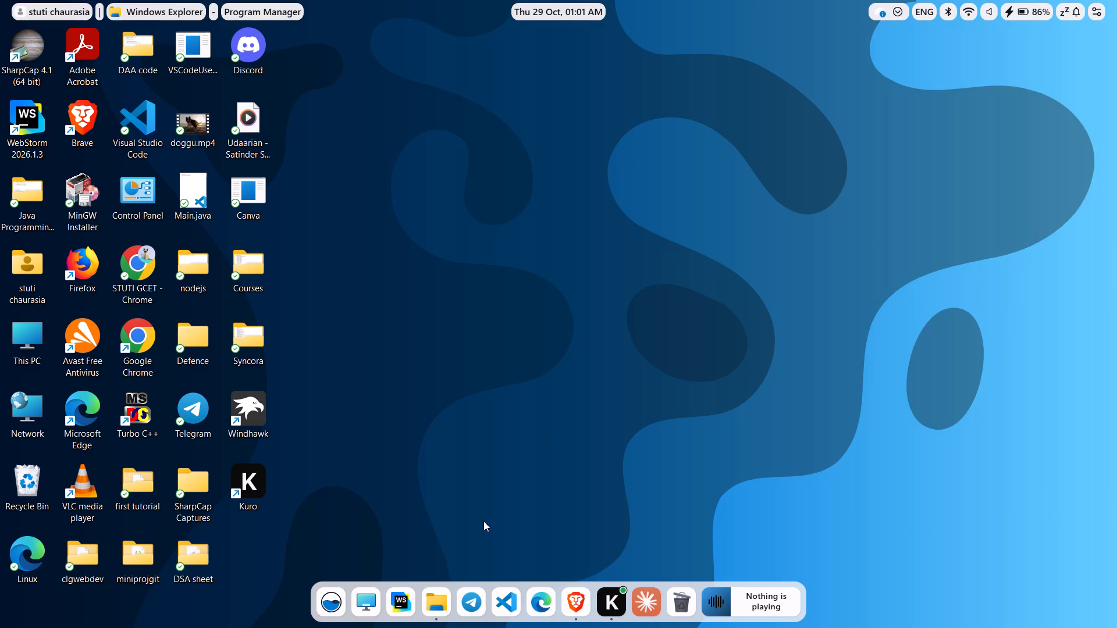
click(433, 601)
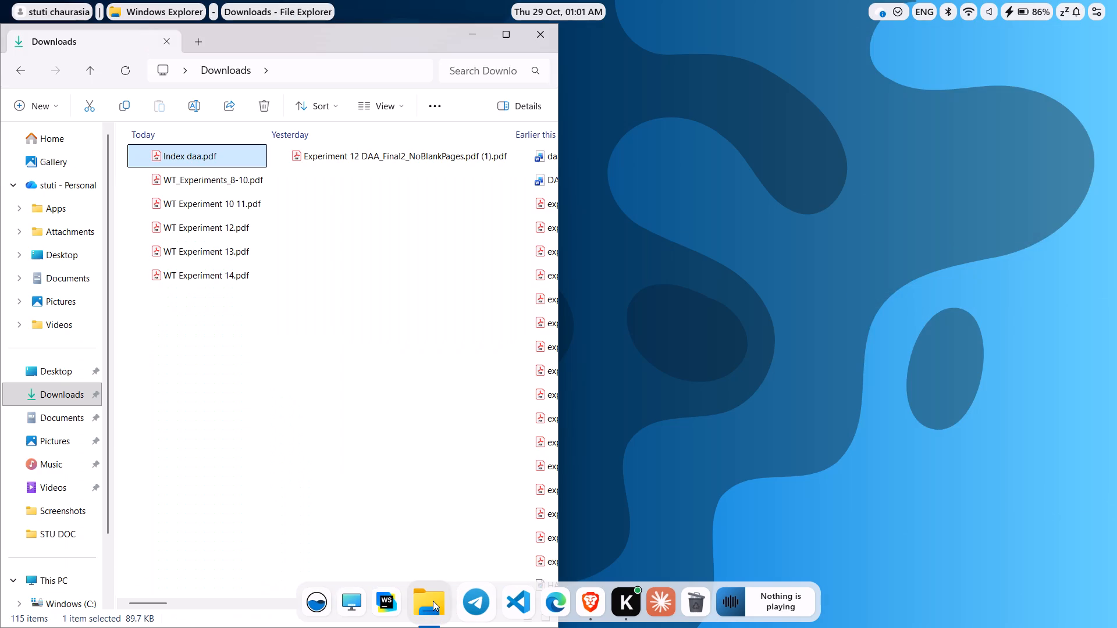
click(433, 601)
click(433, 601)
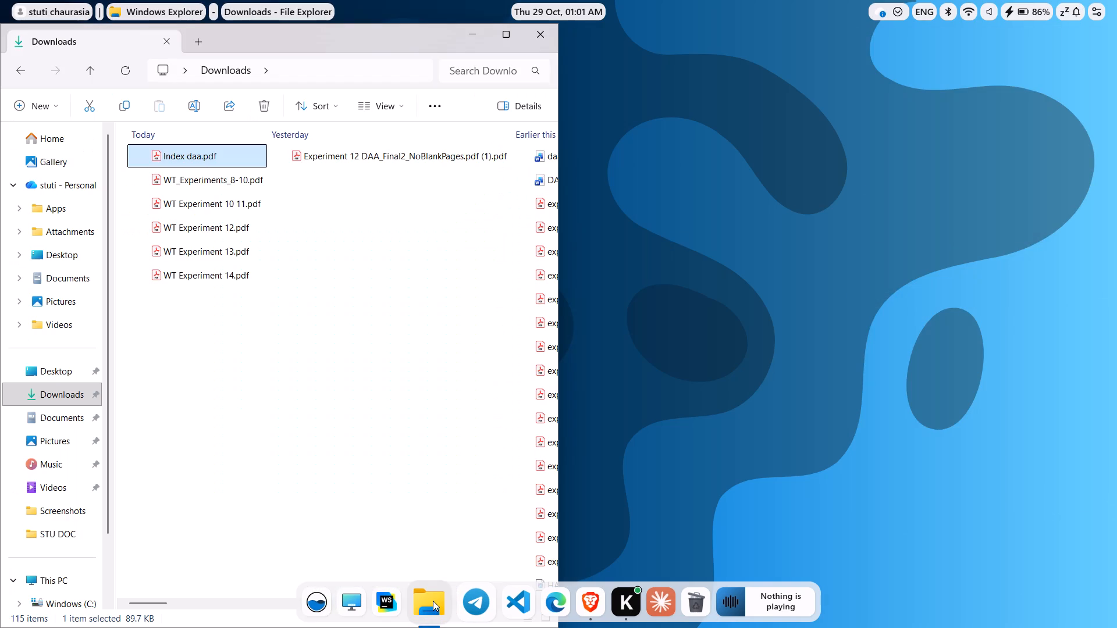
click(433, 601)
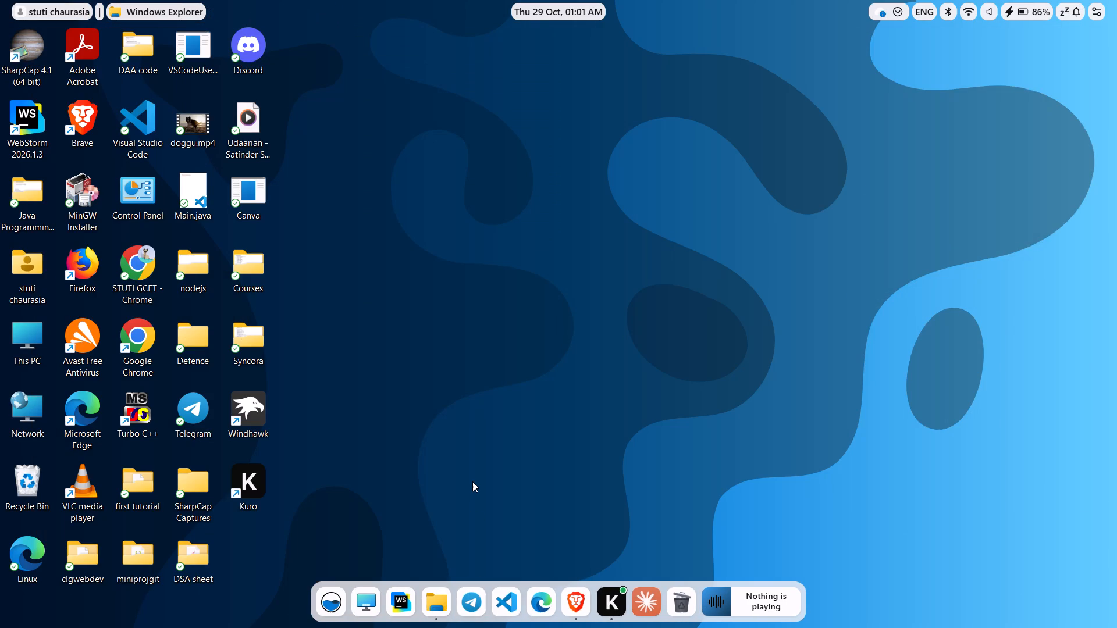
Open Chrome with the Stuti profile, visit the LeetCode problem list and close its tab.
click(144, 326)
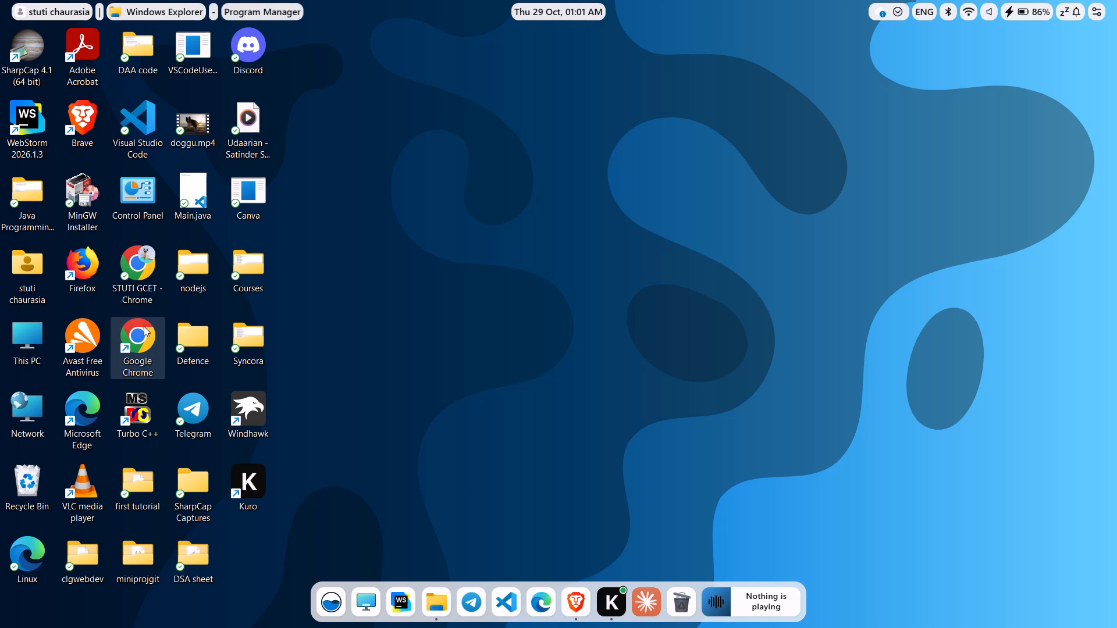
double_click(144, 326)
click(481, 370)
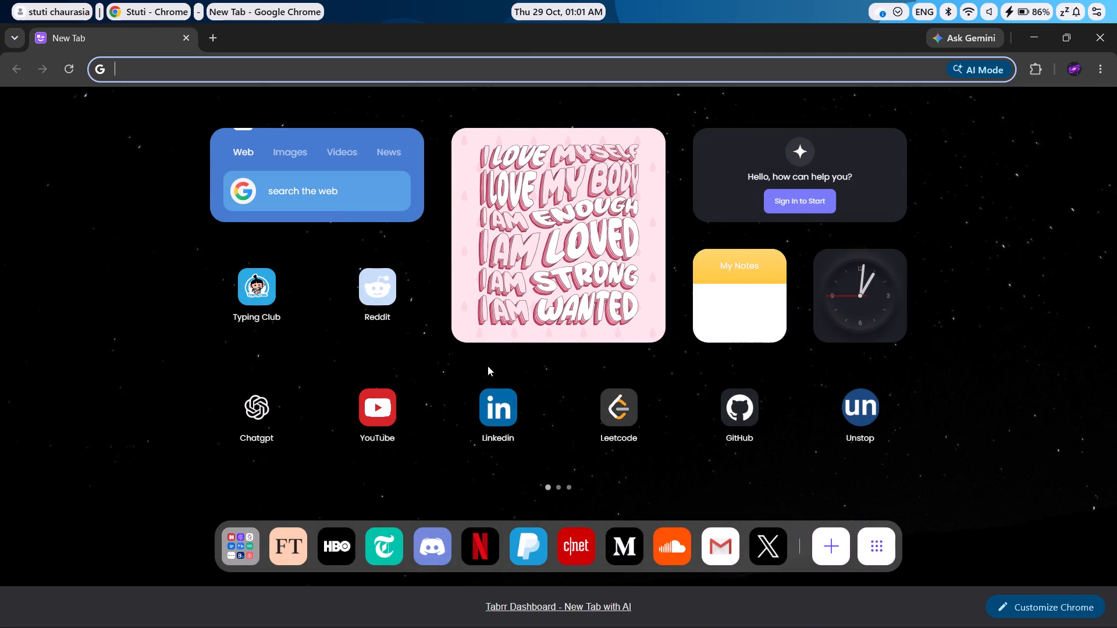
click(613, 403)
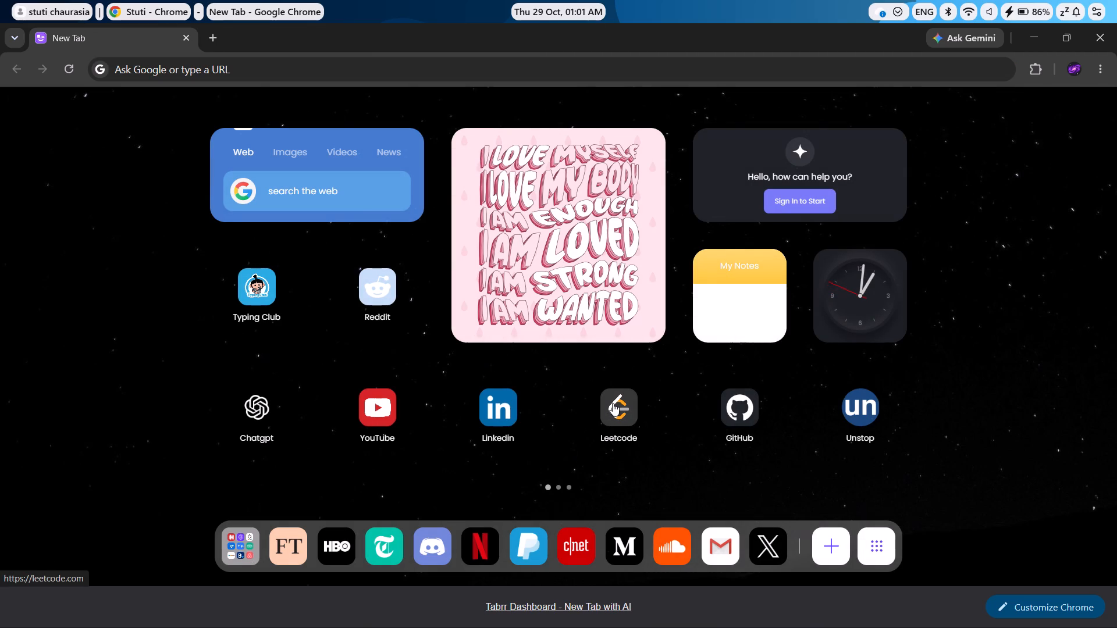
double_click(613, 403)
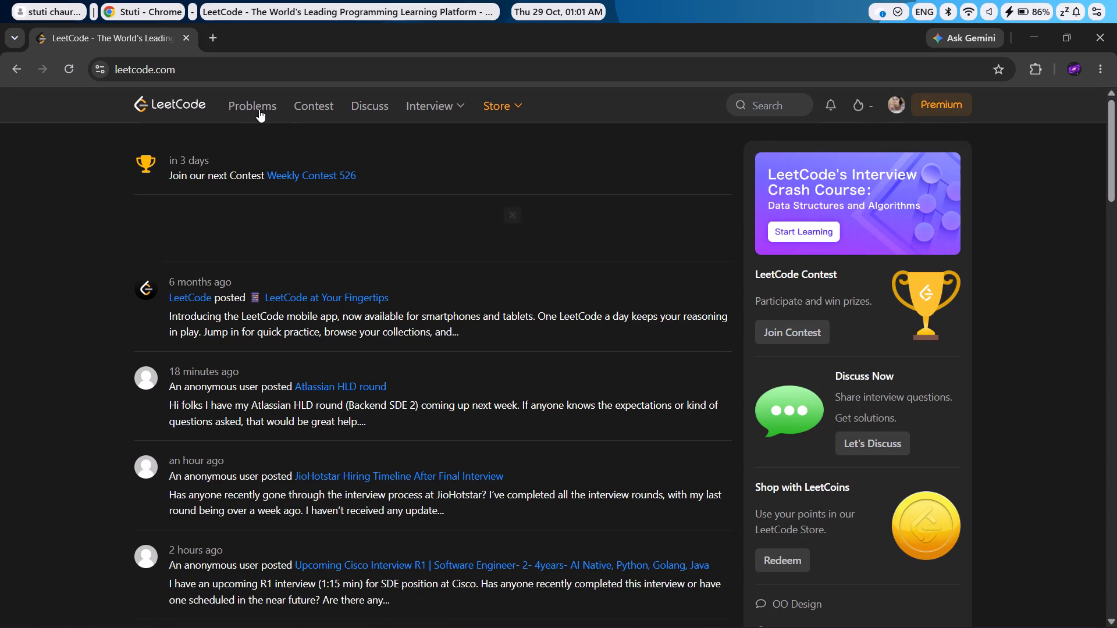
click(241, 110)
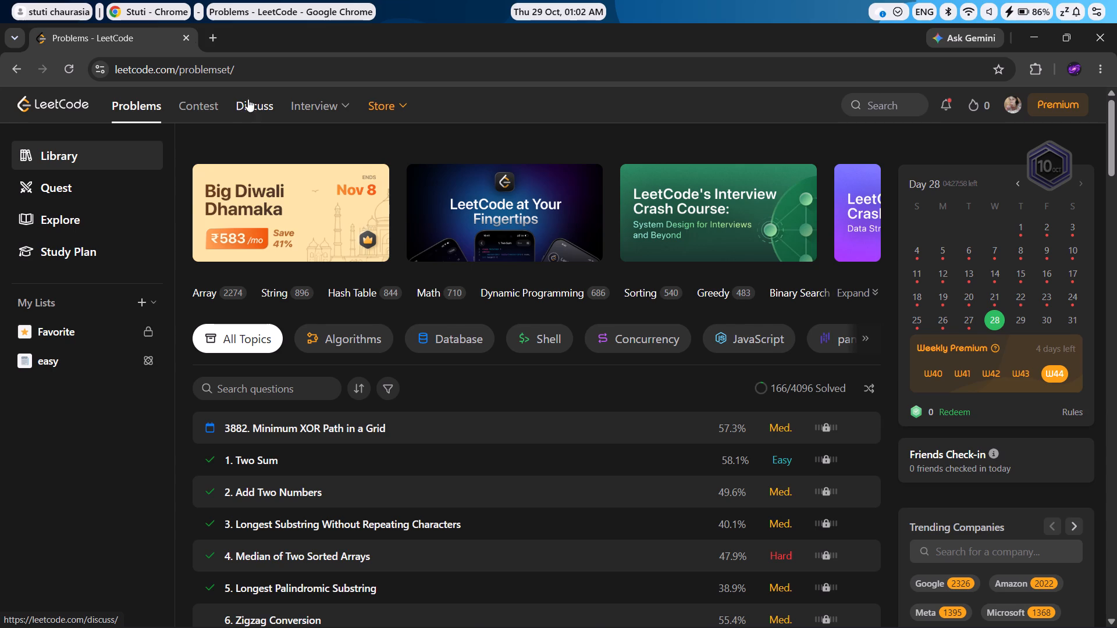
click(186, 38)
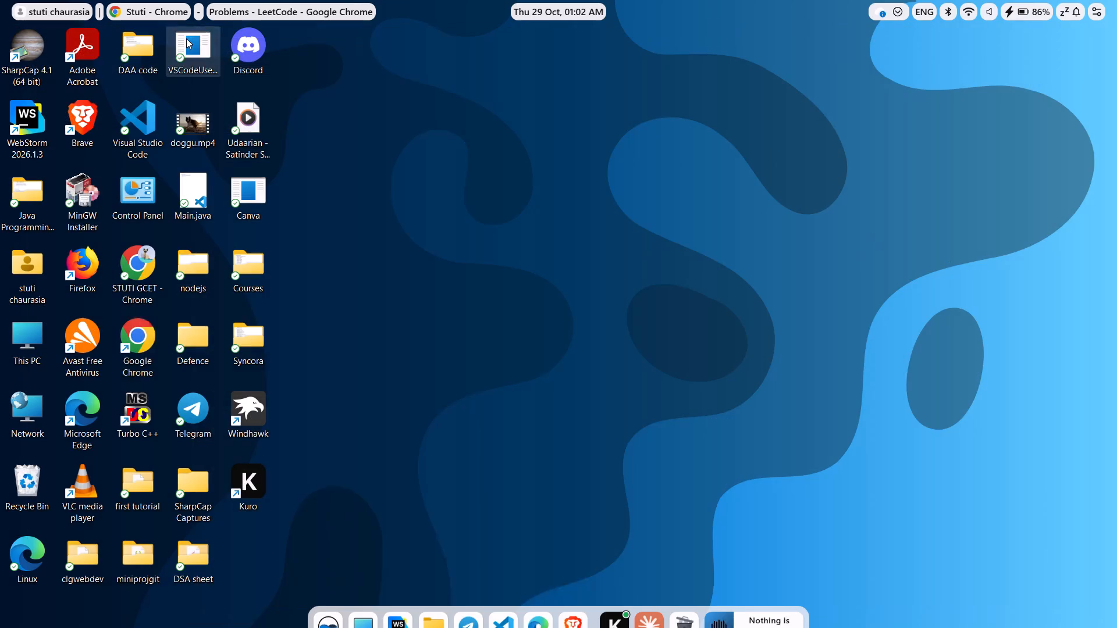
Open Chrome with the Stuti profile and go to the Canva home page.
double_click(138, 330)
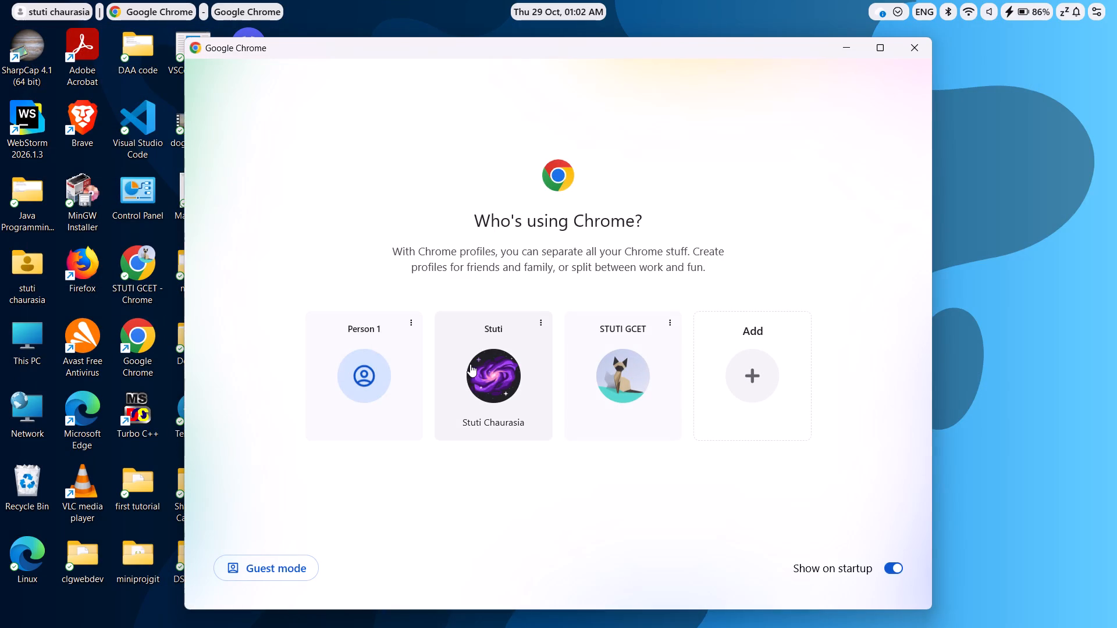
click(470, 364)
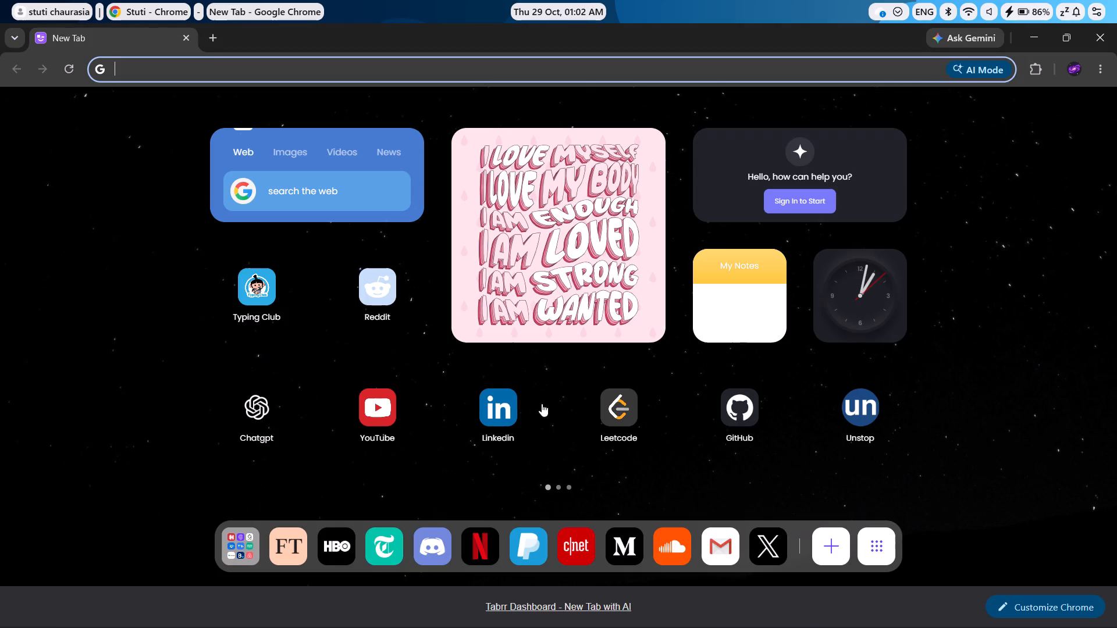
key(c)
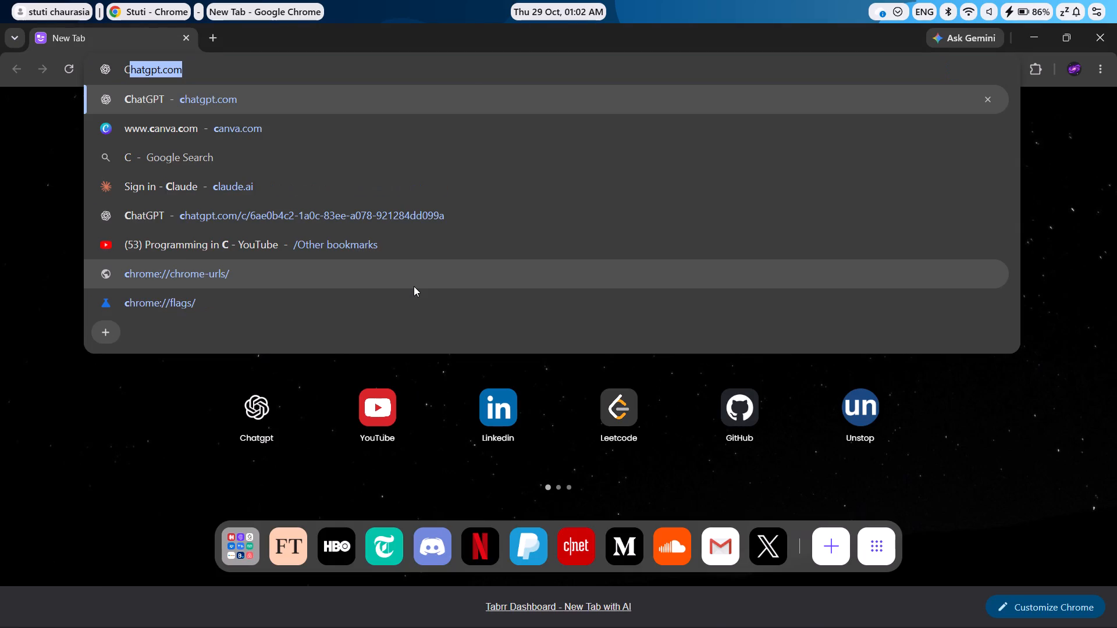
click(223, 126)
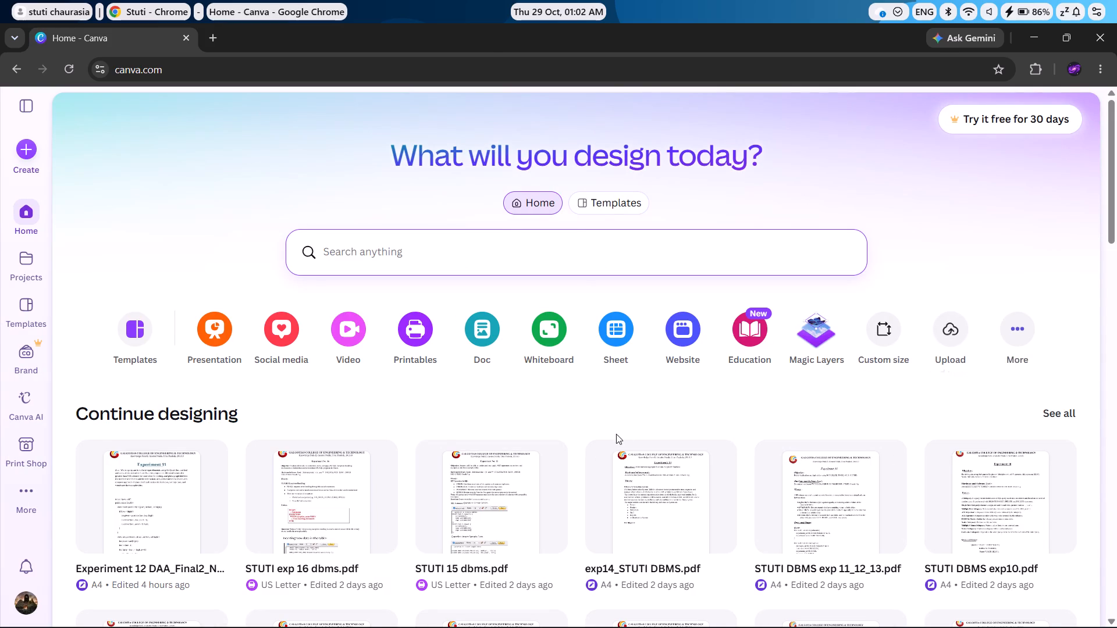
Upload WT_Experiments_8-10.pdf from the Downloads folder to Canva.
scroll(616, 434, down, 1)
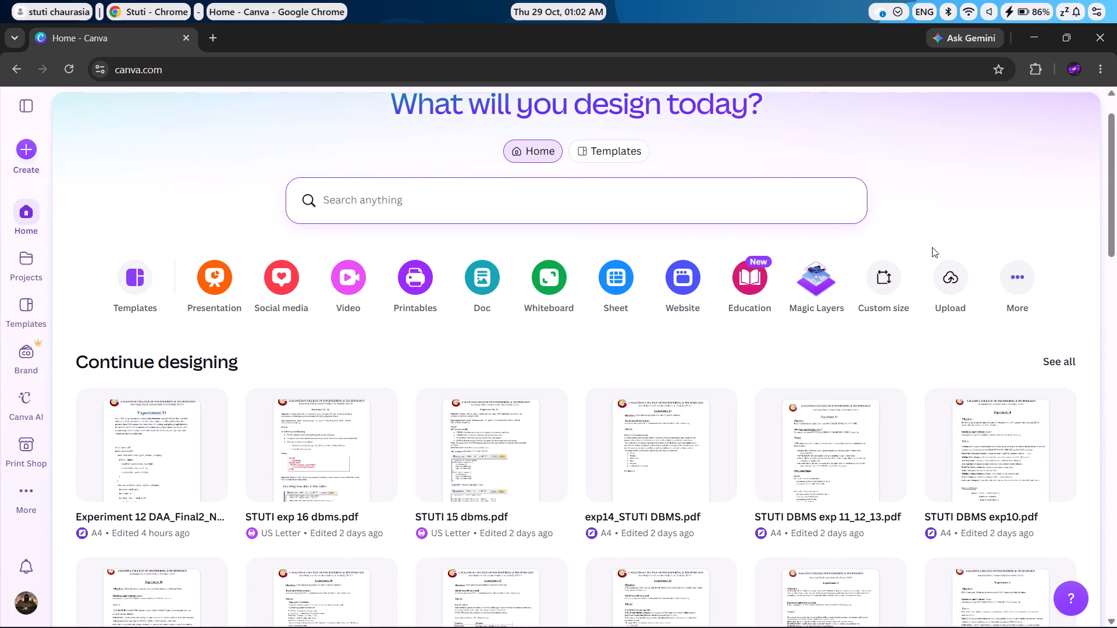
click(939, 287)
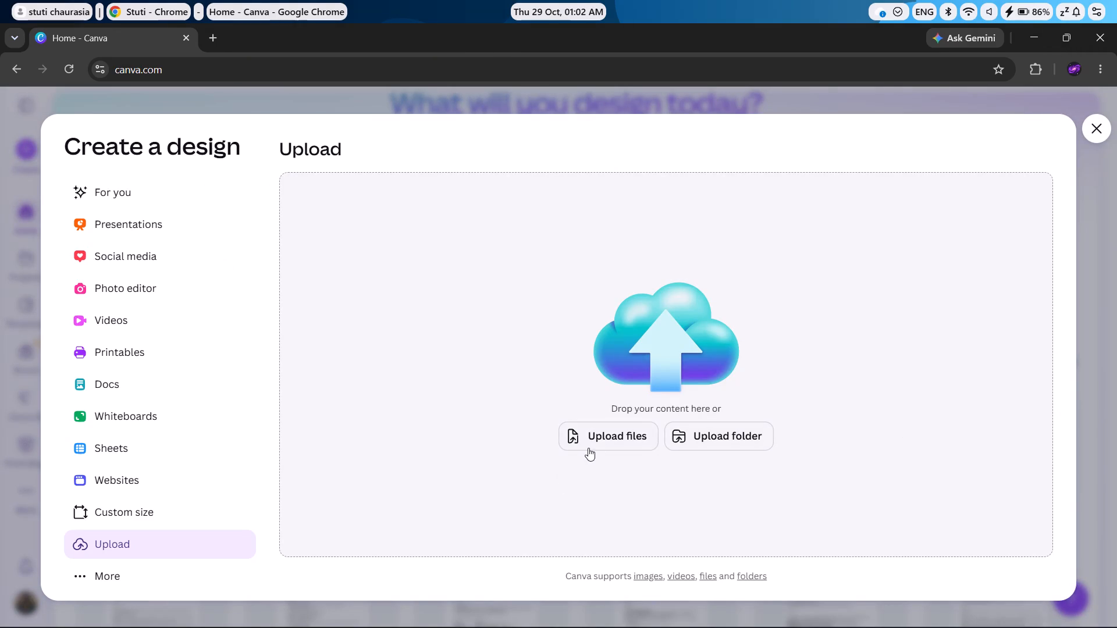
click(599, 441)
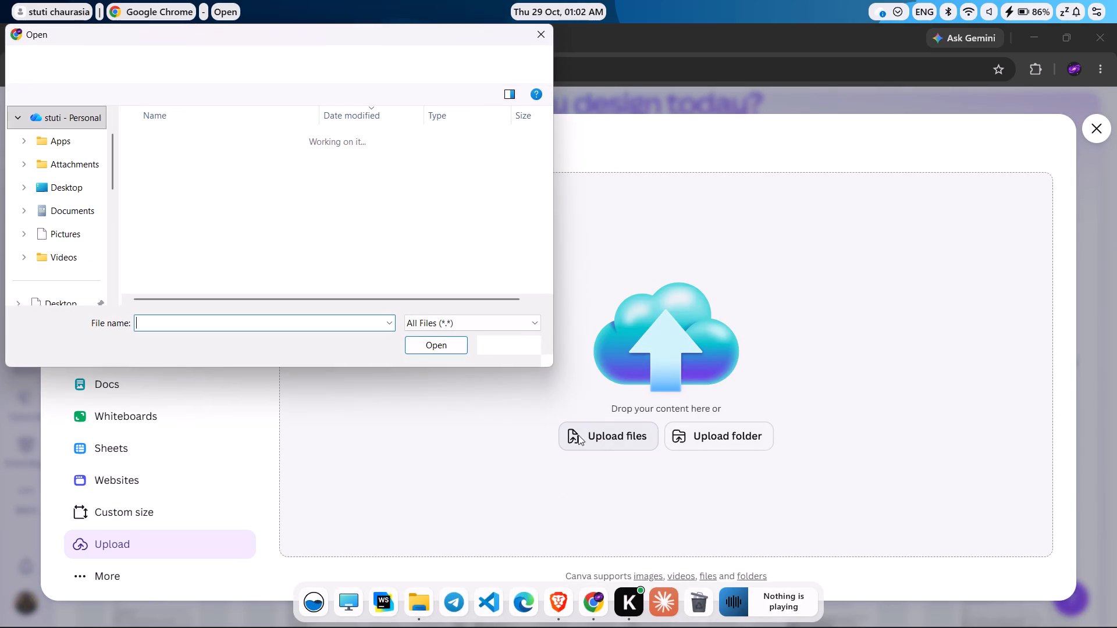
click(330, 237)
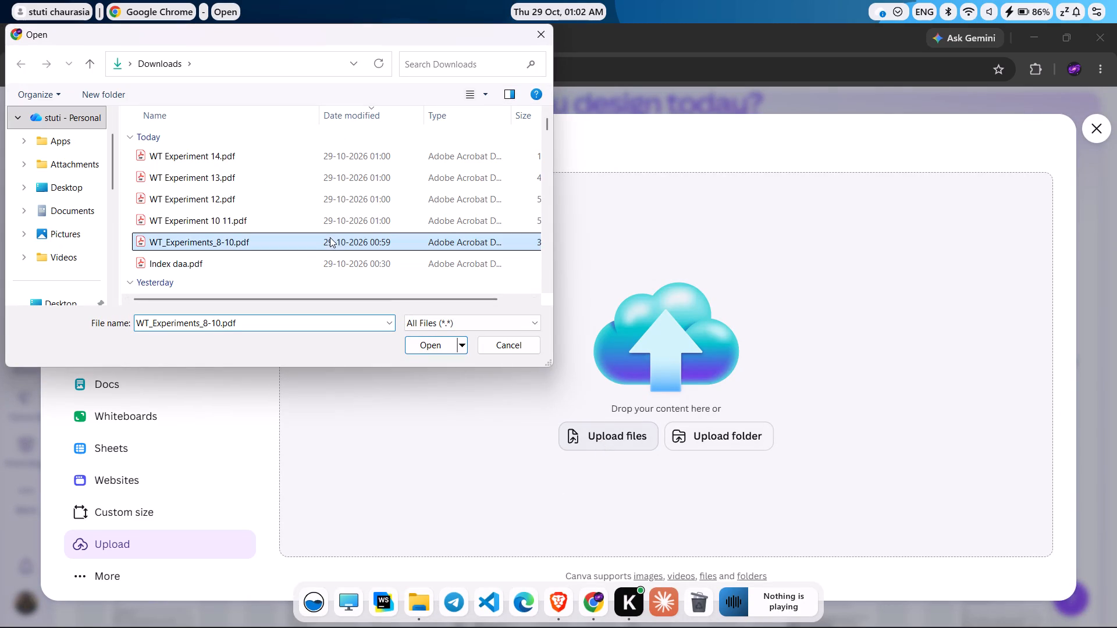
click(441, 343)
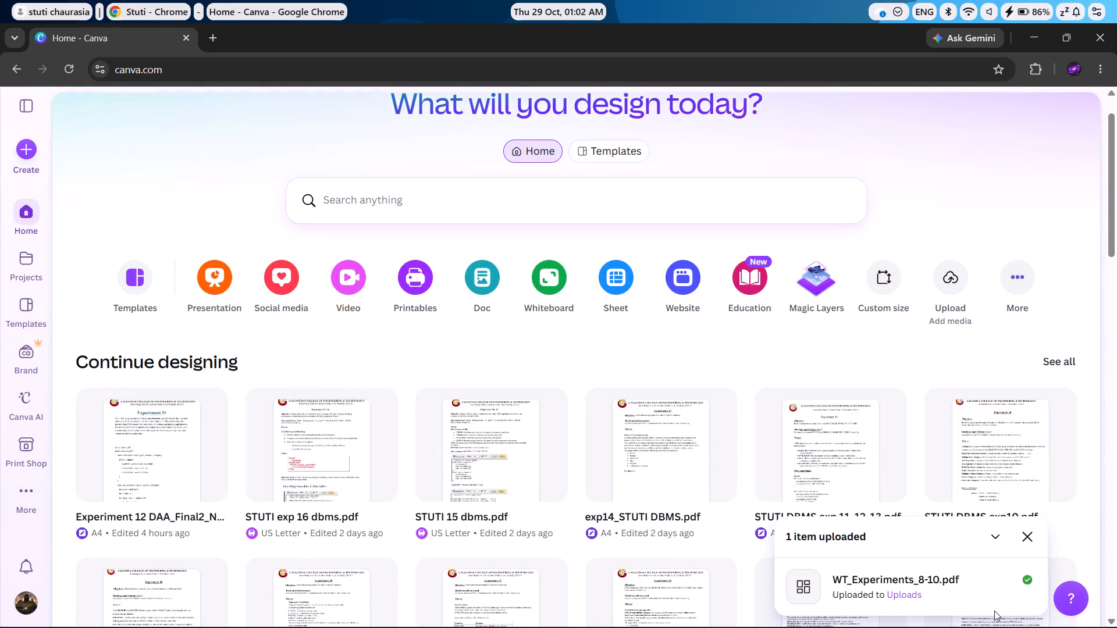
Open the uploaded WT_Experiments_8-10.pdf as an editable design.
click(1027, 586)
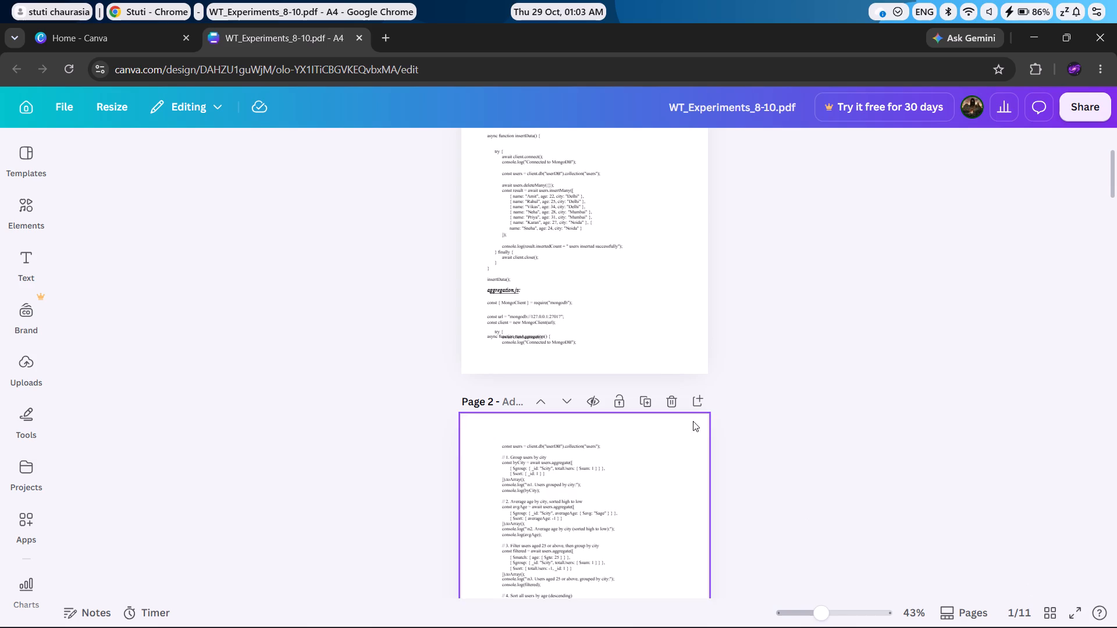
Select all the text and line elements on page 1 and remove the italic formatting from the text.
scroll(539, 275, up, 6)
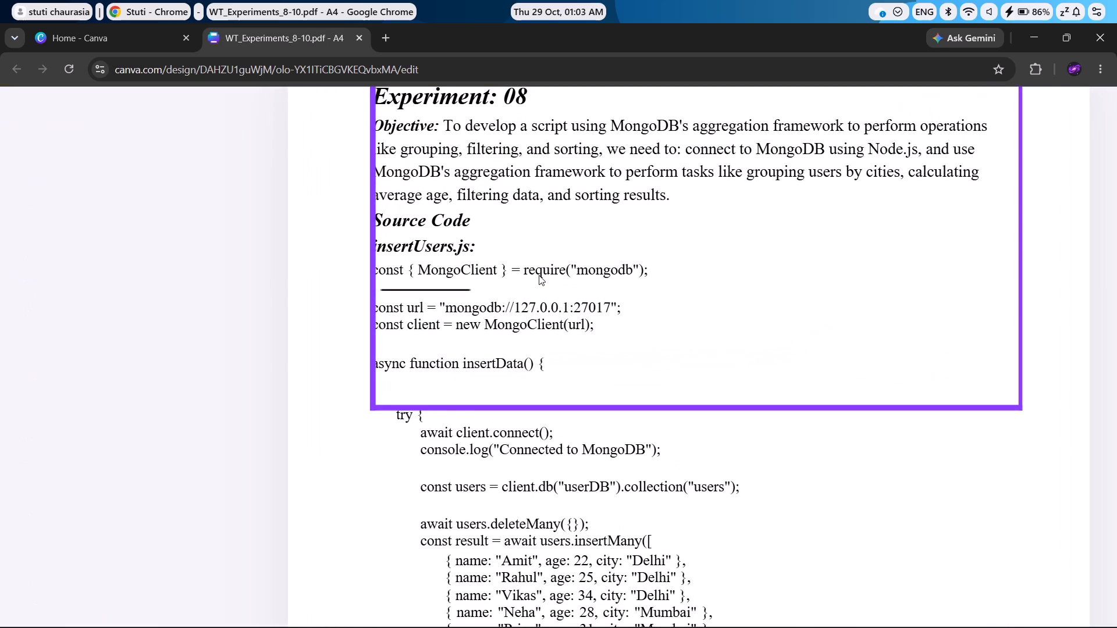
scroll(539, 275, up, 2)
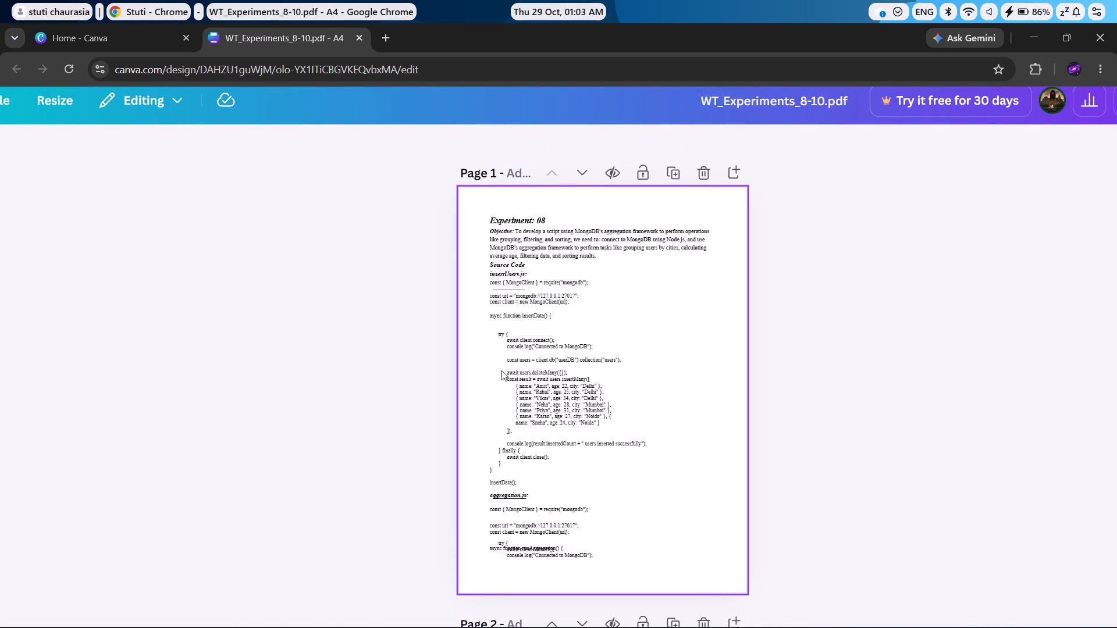
drag(475, 209, 590, 380)
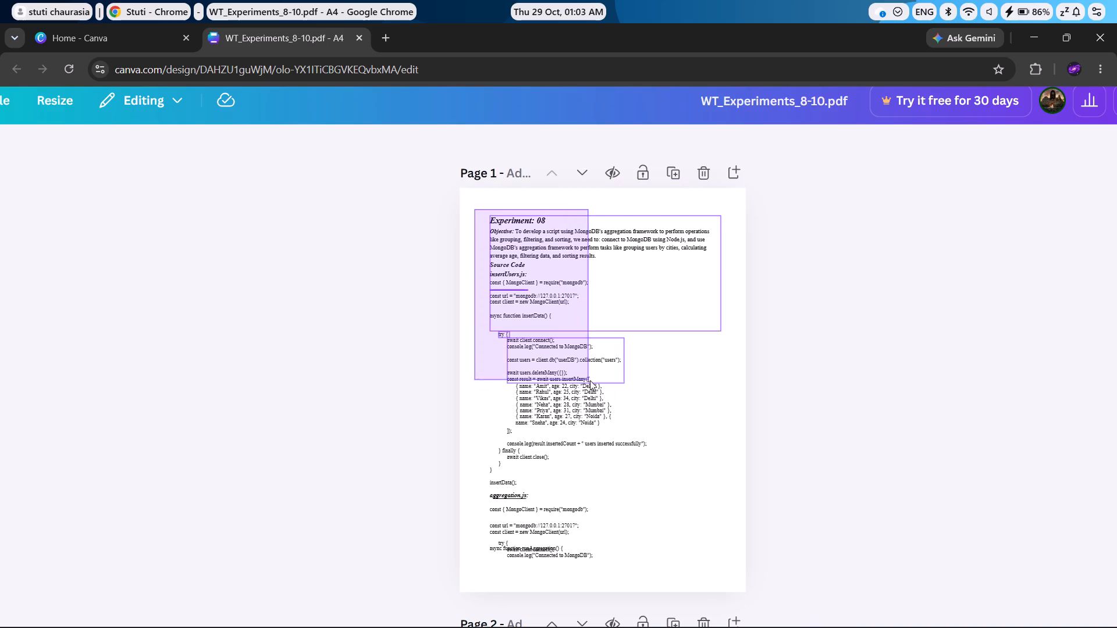
drag(590, 380, 725, 570)
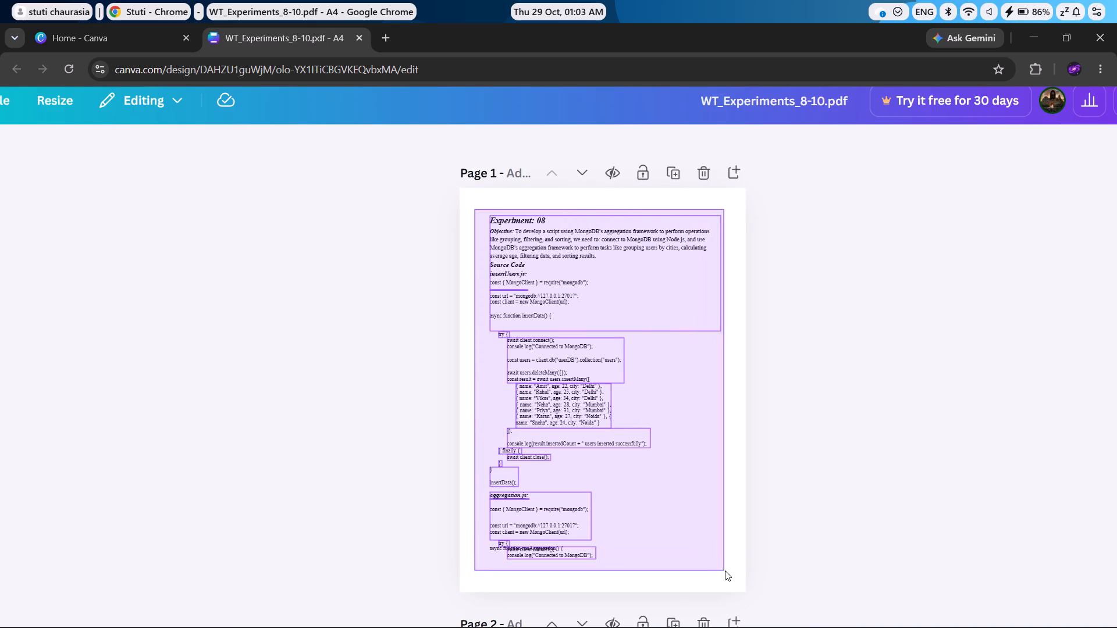
drag(725, 570, 736, 573)
click(736, 573)
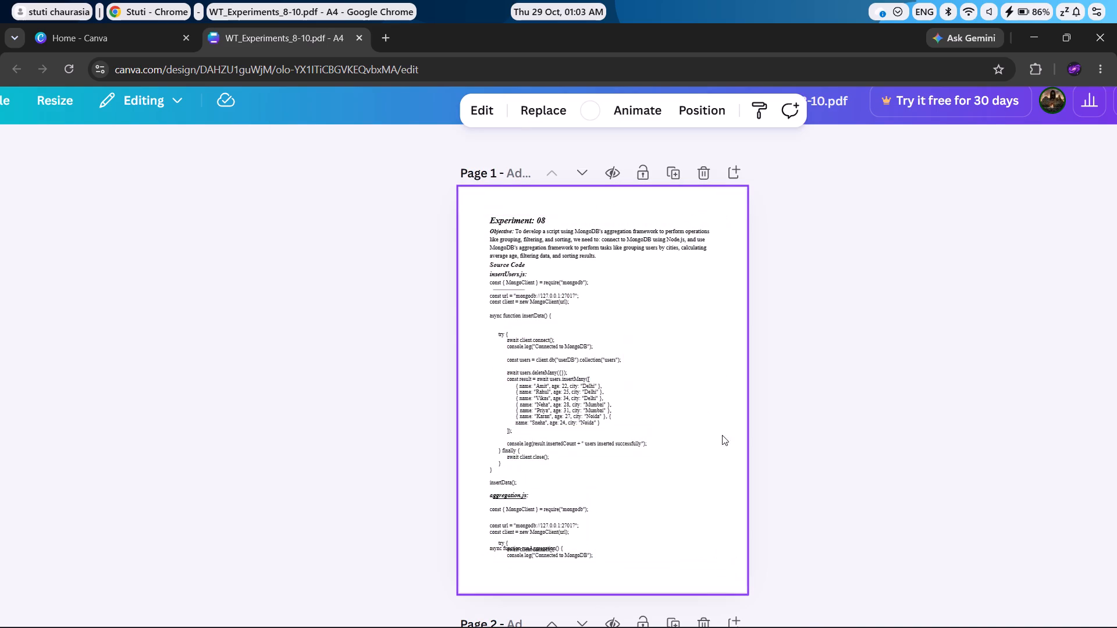
drag(482, 201, 599, 442)
click(625, 496)
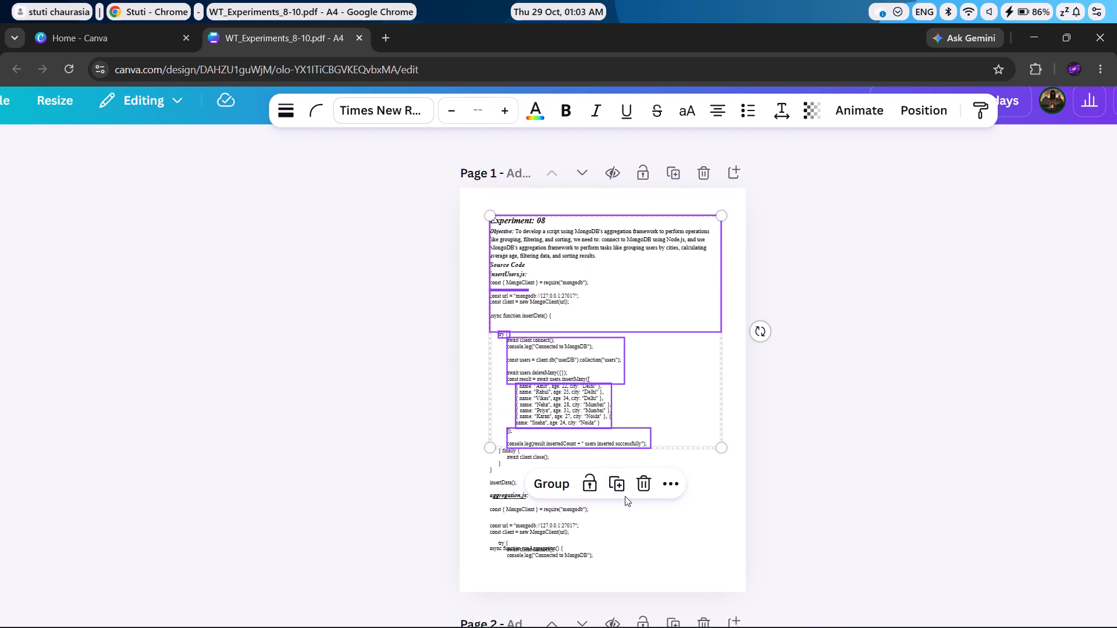
click(643, 516)
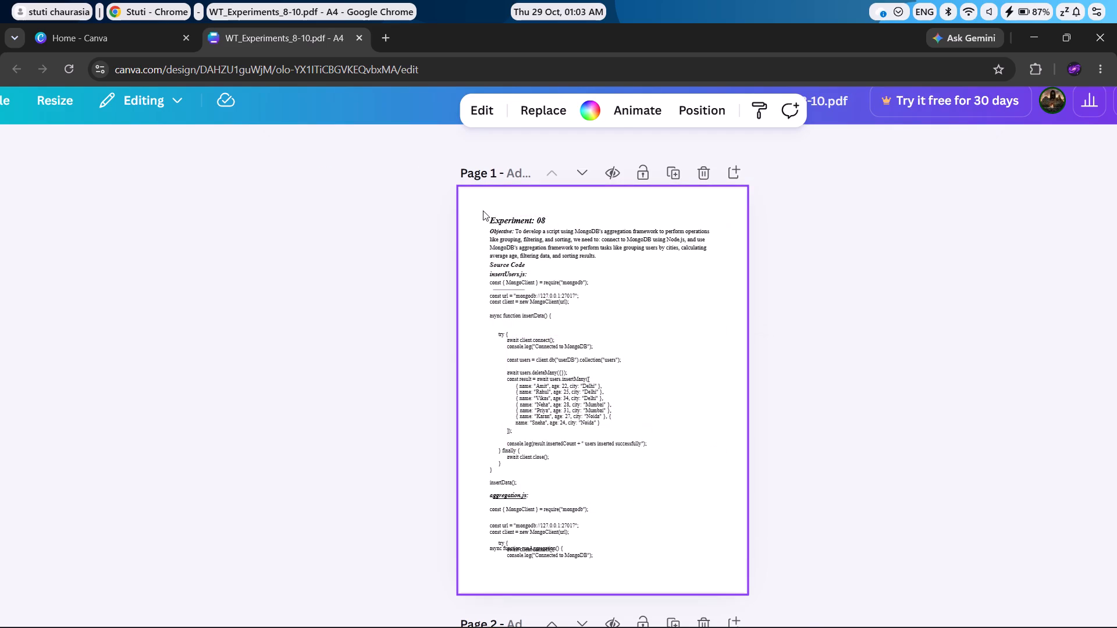
drag(483, 210, 716, 551)
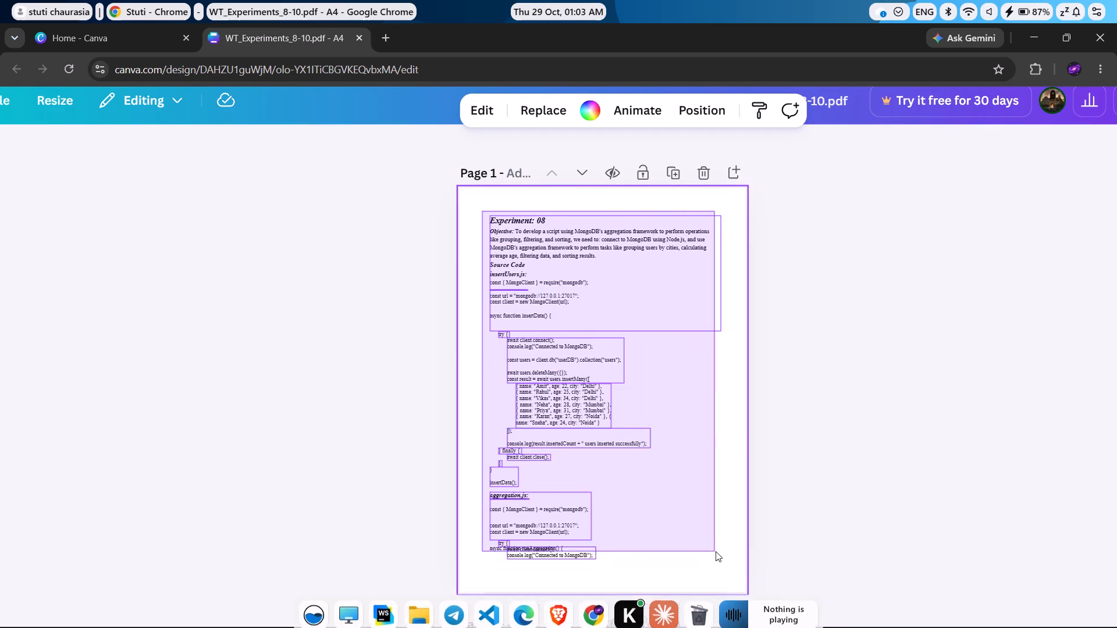
drag(716, 551, 721, 568)
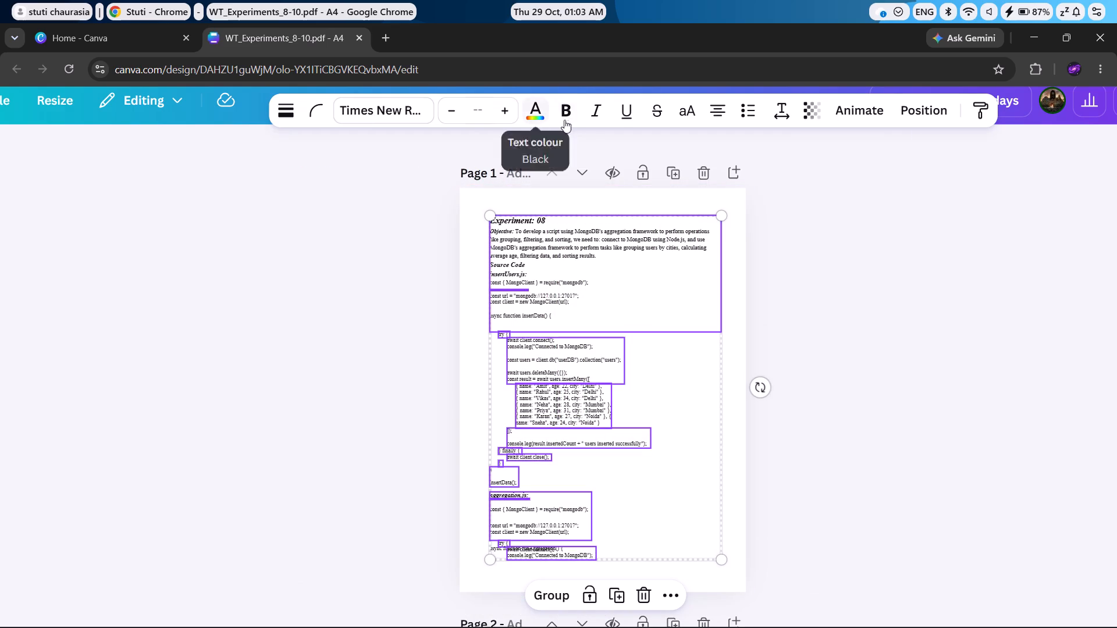
click(592, 115)
click(592, 115)
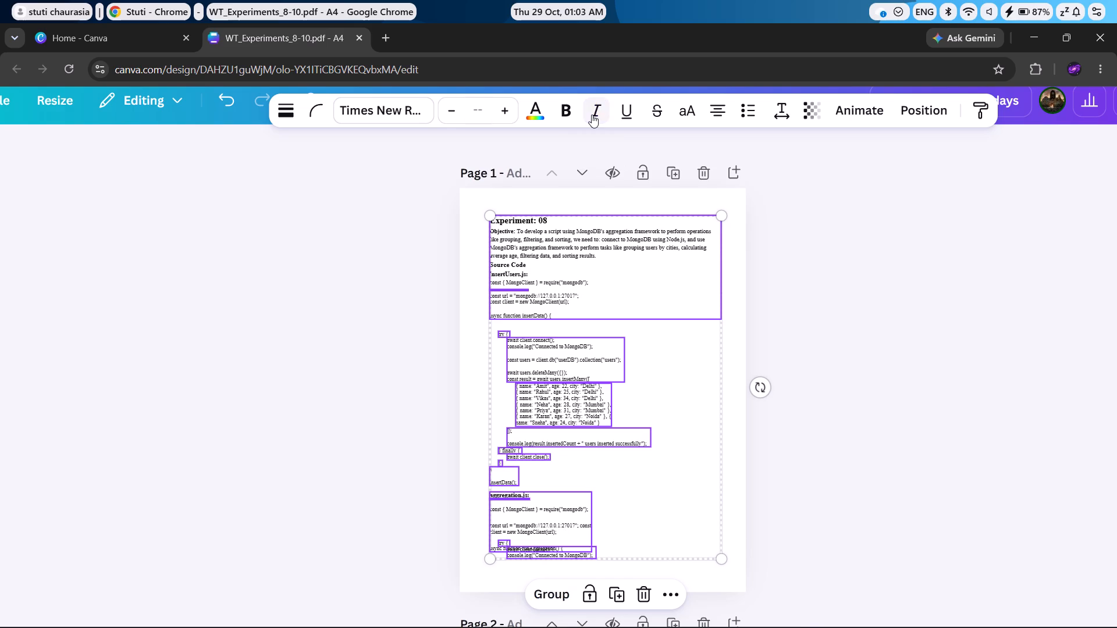
click(772, 320)
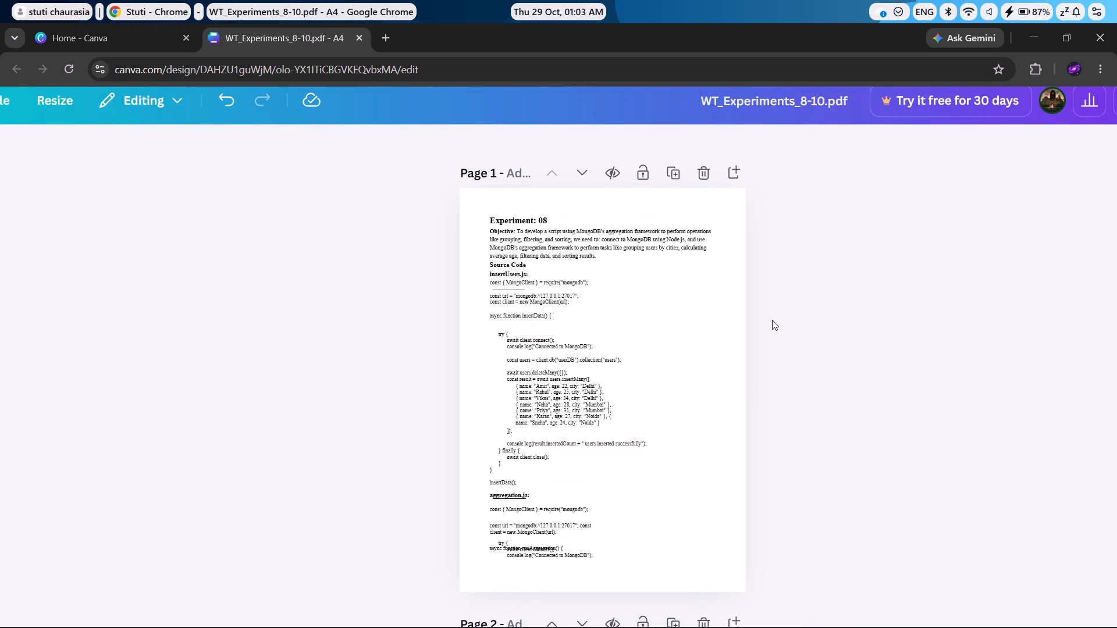
Centre-align the "Experiment: 08" heading on page 1.
click(525, 224)
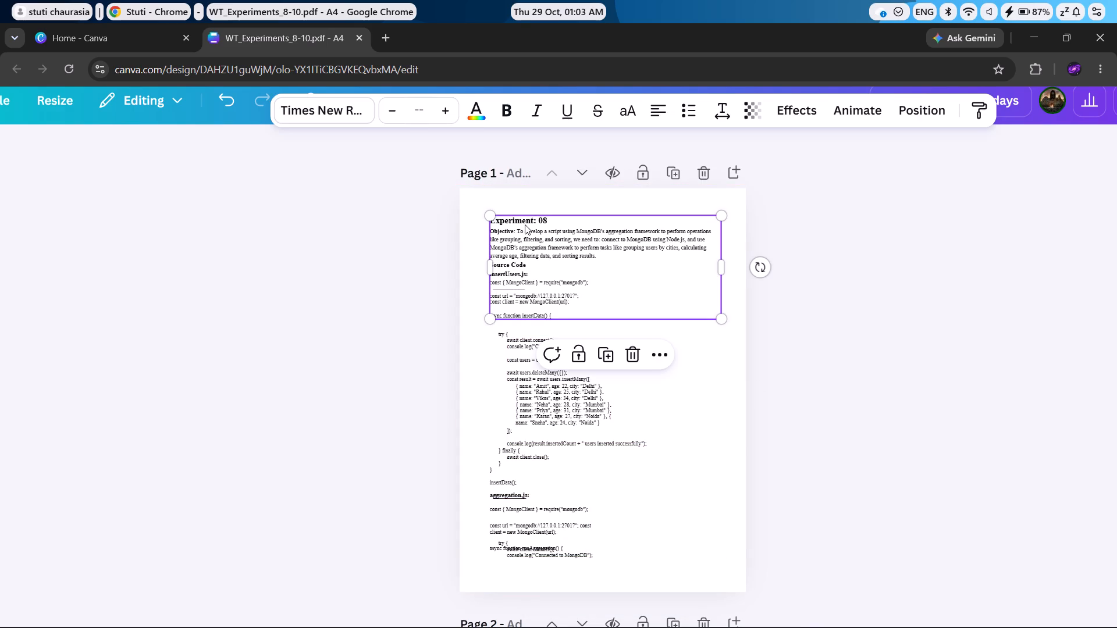
click(522, 226)
click(538, 227)
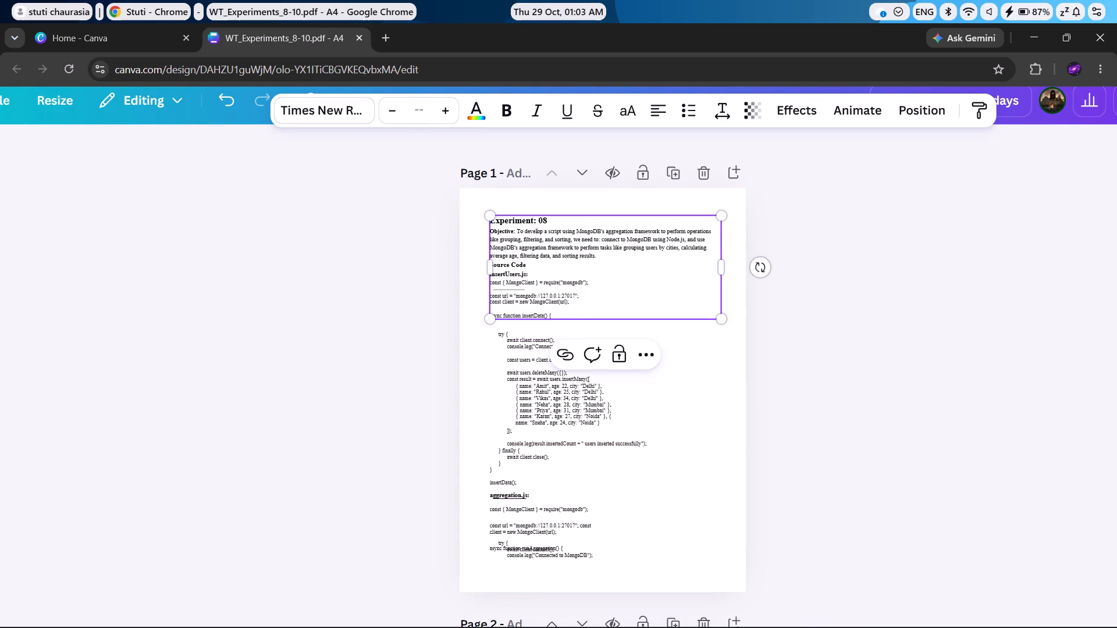
click(553, 225)
click(549, 222)
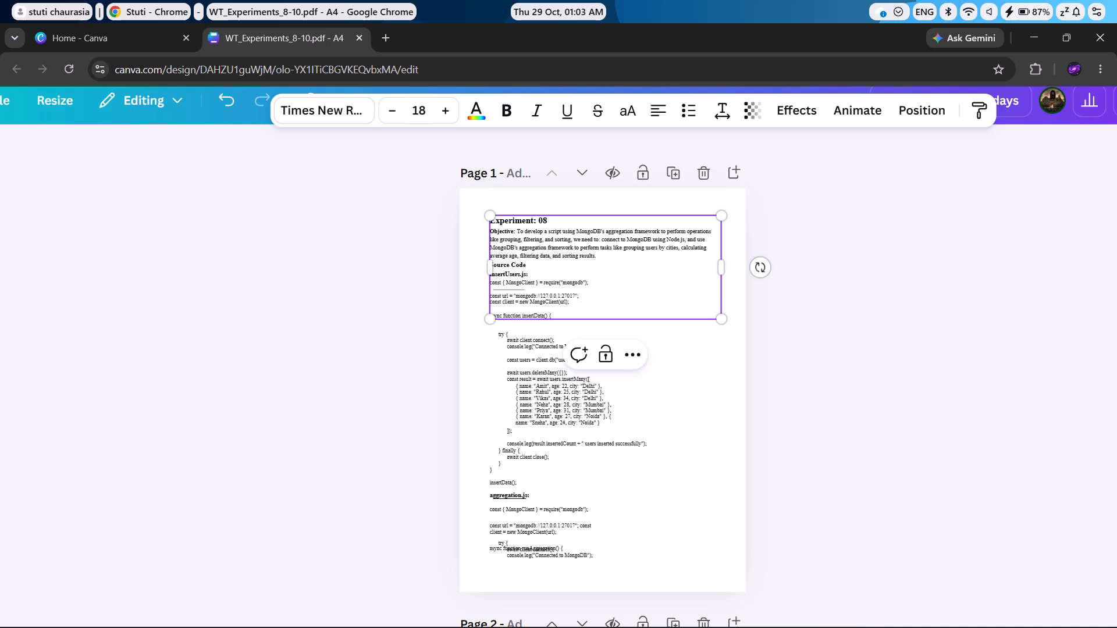
click(549, 219)
drag(549, 218, 487, 213)
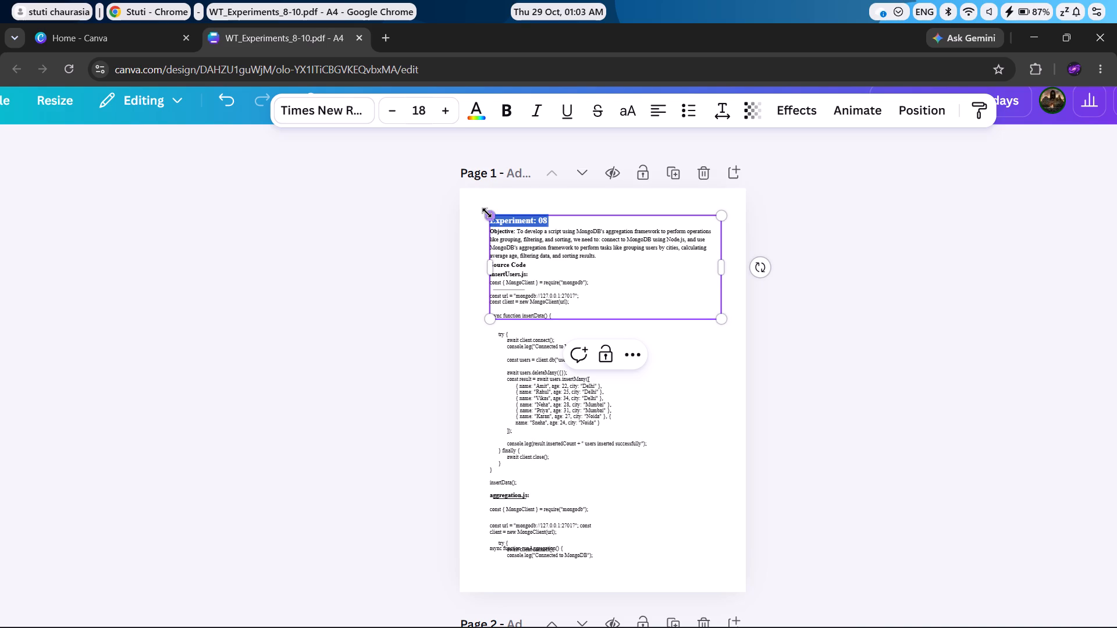
drag(487, 213, 486, 213)
click(662, 116)
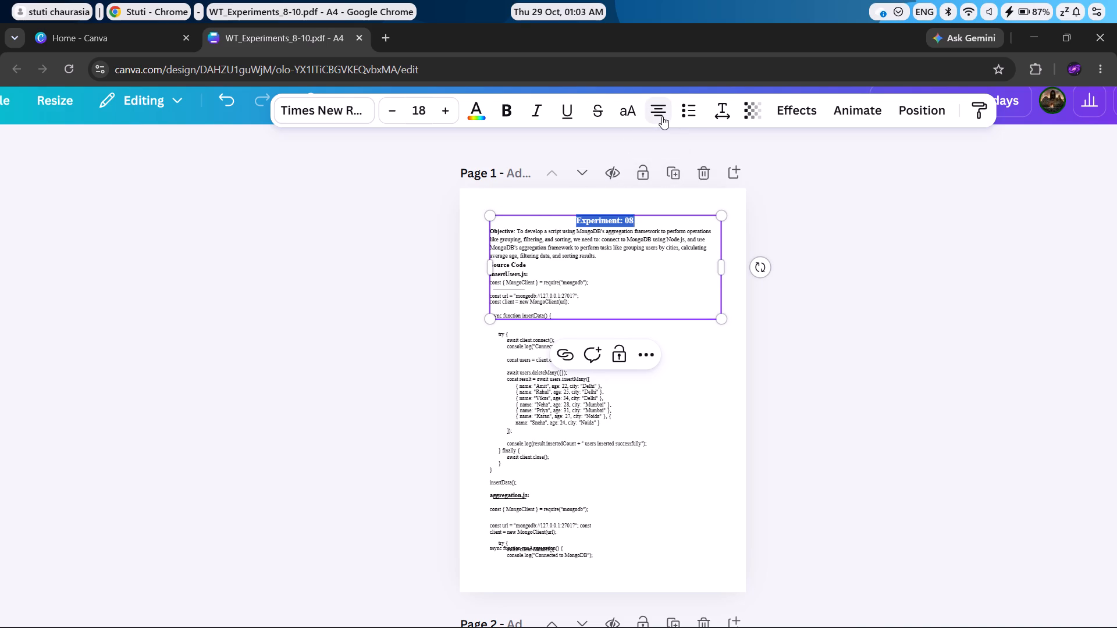
click(791, 298)
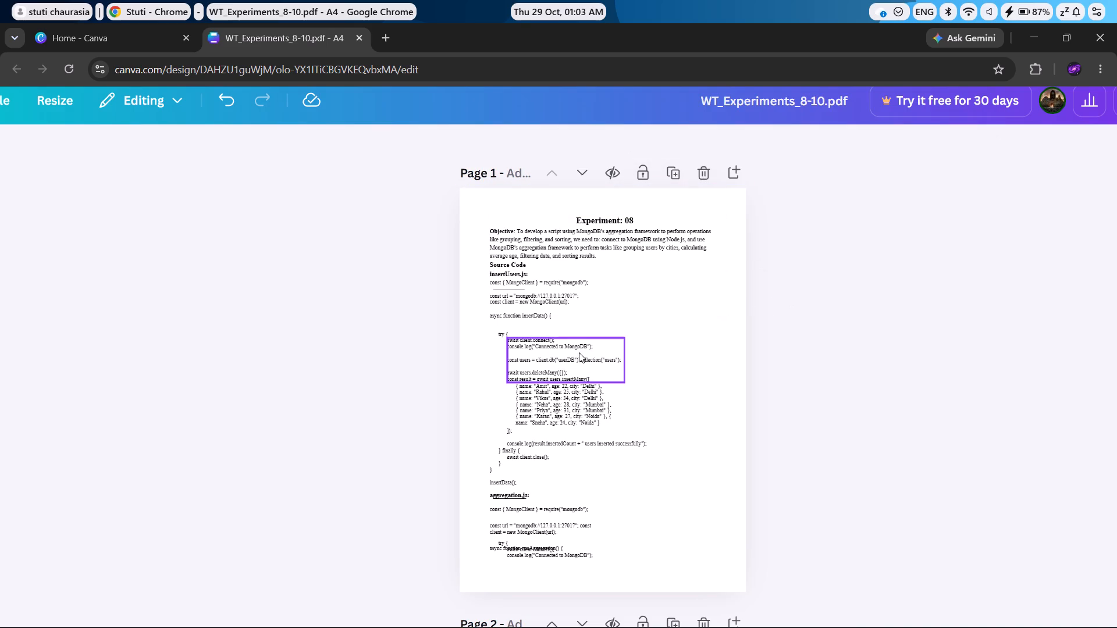
scroll(577, 342, up, 1)
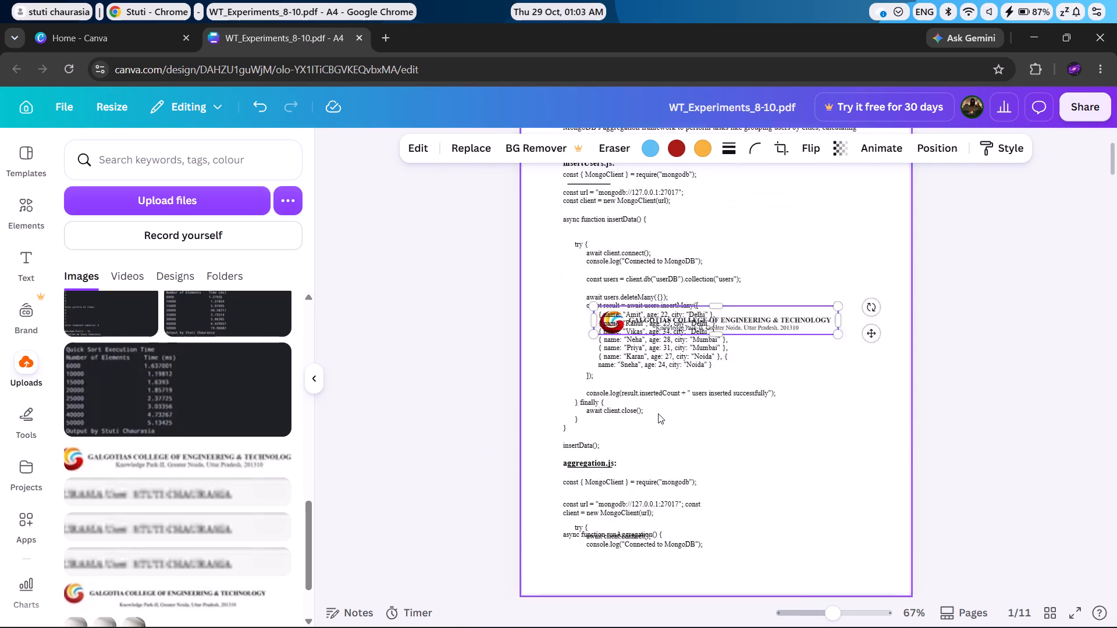
scroll(658, 413, up, 1)
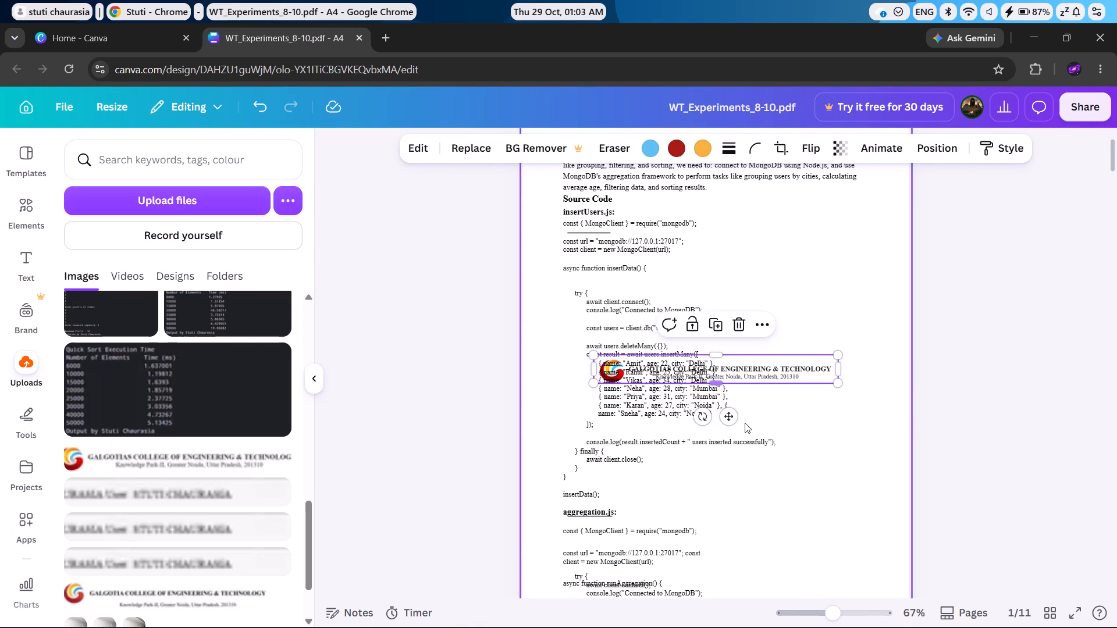
drag(726, 418, 729, 260)
scroll(729, 260, up, 4)
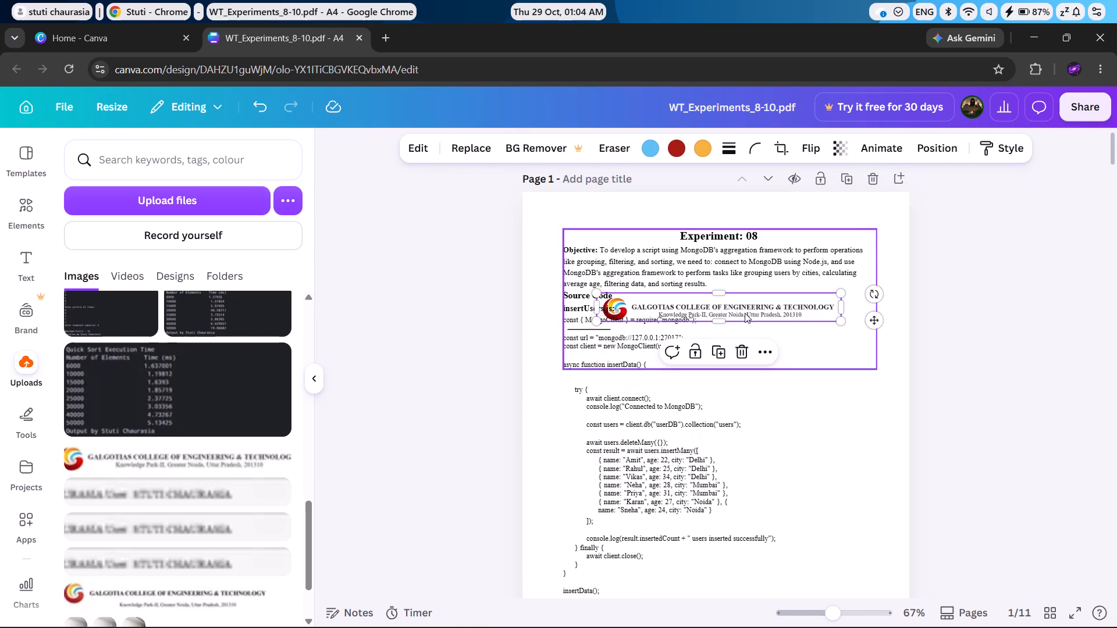
drag(728, 355, 728, 259)
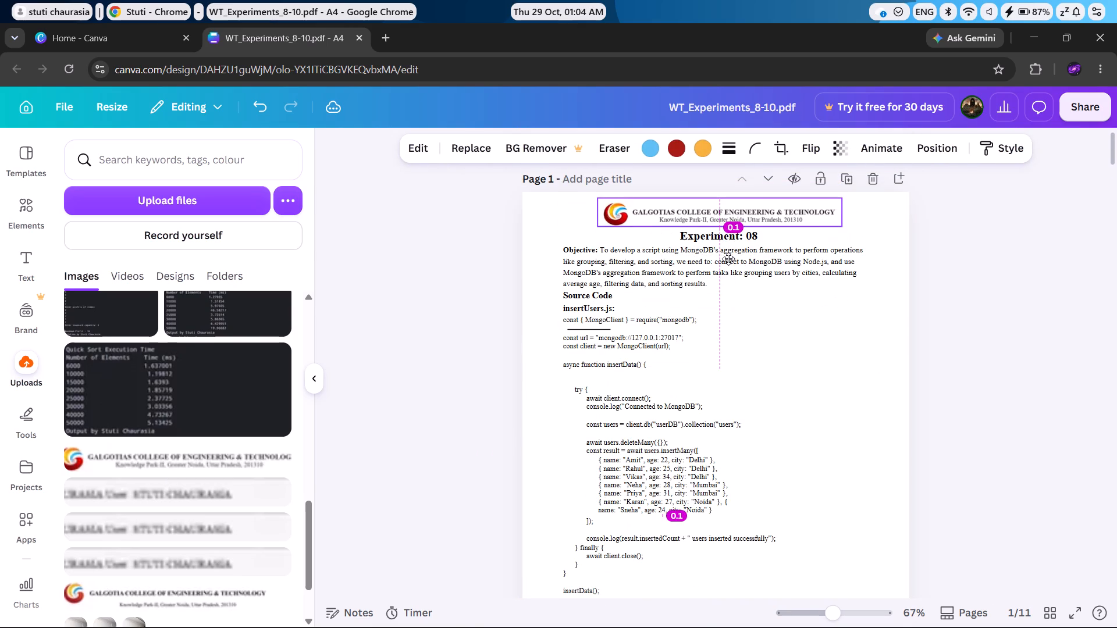
drag(728, 259, 728, 255)
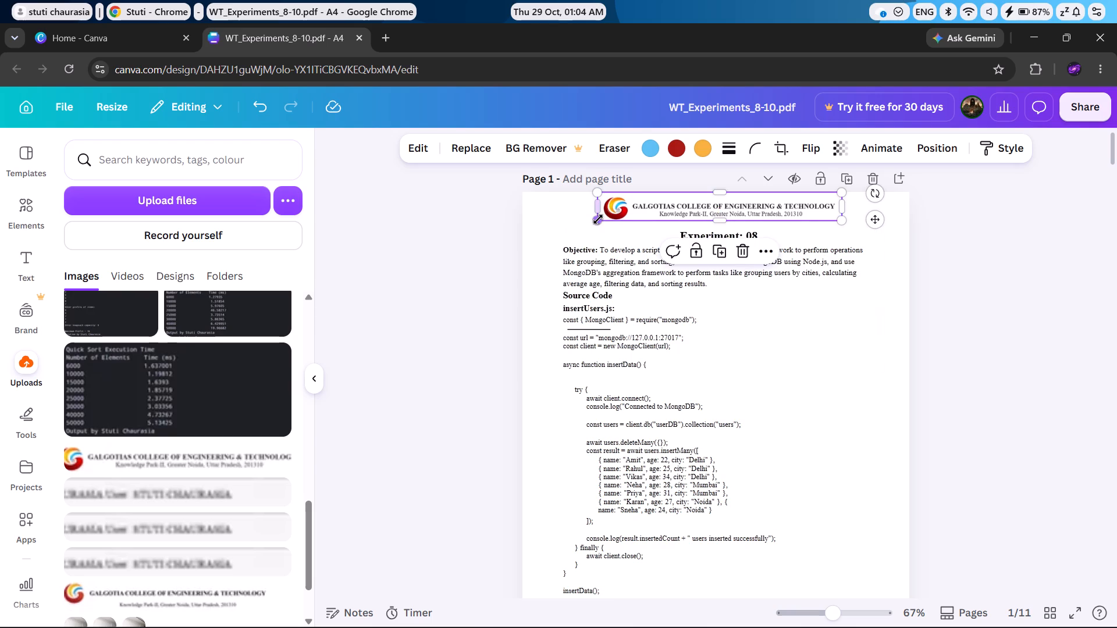
Enlarge the college banner to nearly the full page width and centre it above the "Experiment: 08" heading.
drag(598, 221, 539, 216)
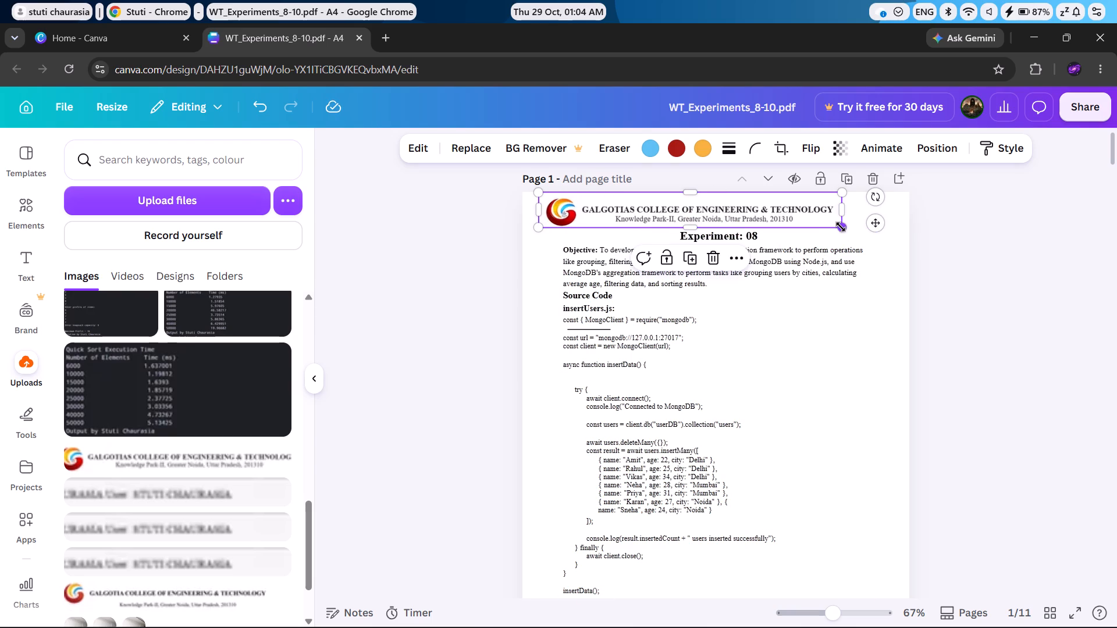
drag(841, 227, 907, 214)
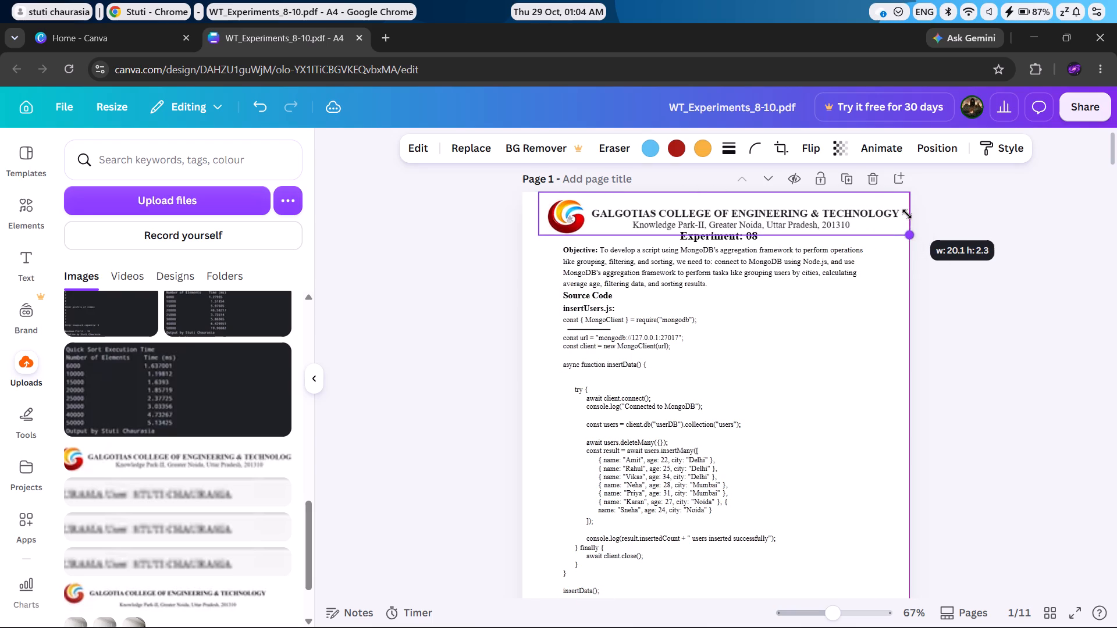
drag(907, 214, 904, 213)
click(779, 213)
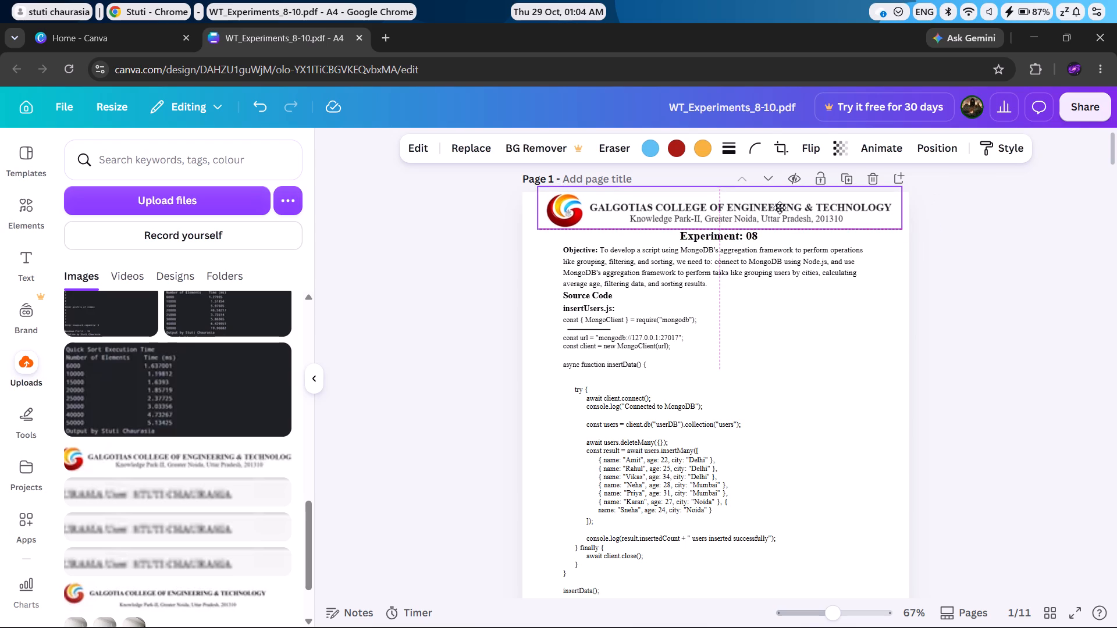
click(954, 276)
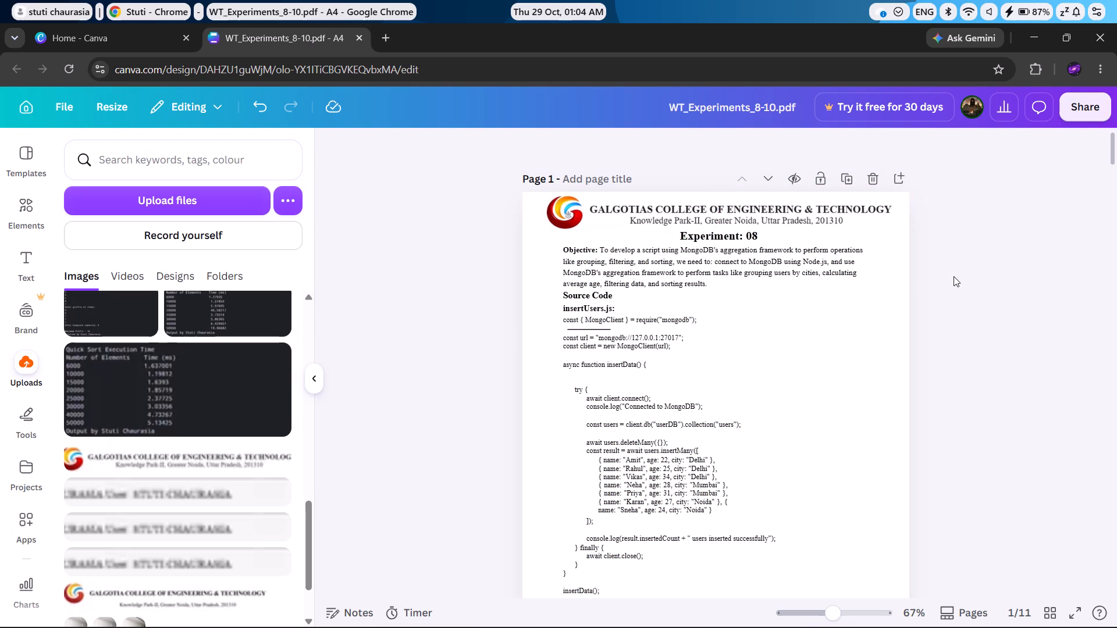
Move the Experiment 08 text block aside and delete the stray horizontal line beneath the first insertUsers.js code line.
click(764, 267)
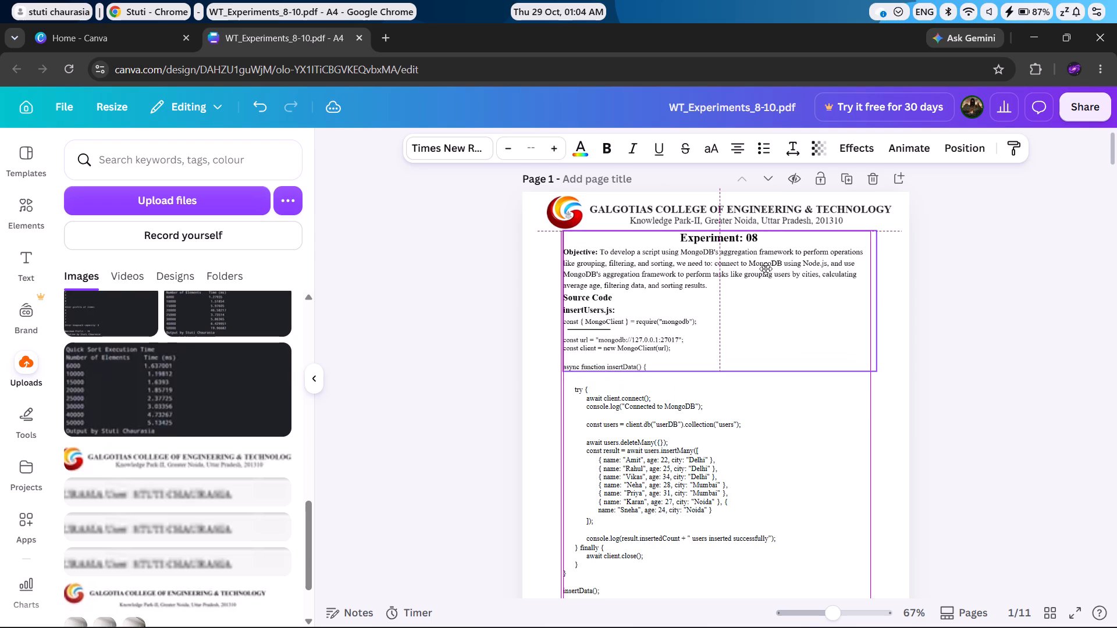
drag(614, 317, 672, 324)
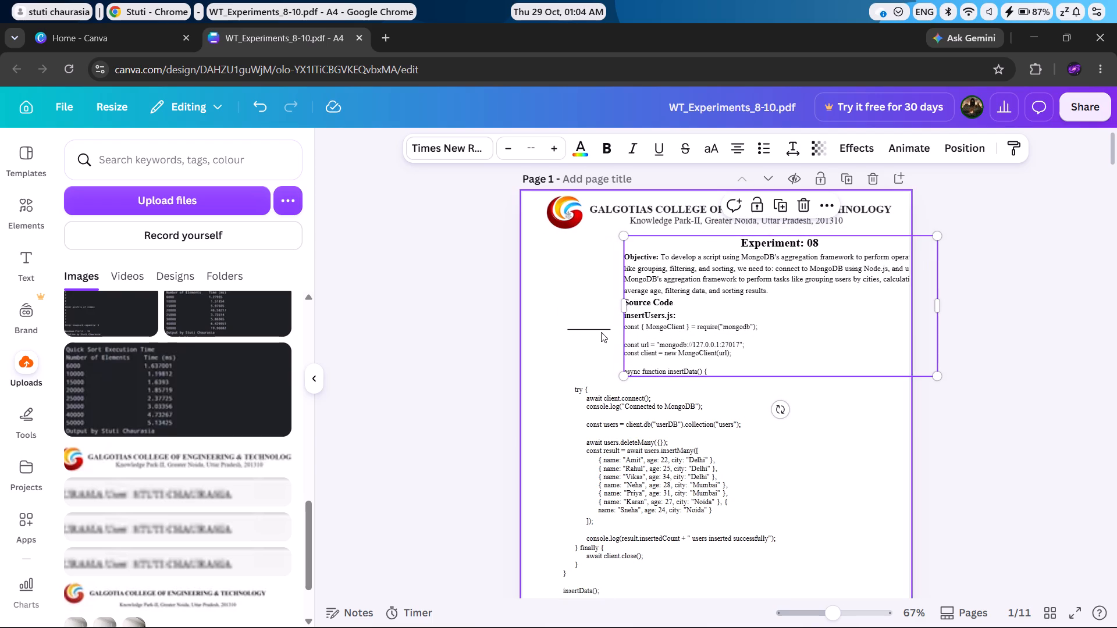
click(598, 330)
click(585, 330)
scroll(585, 330, right, 1)
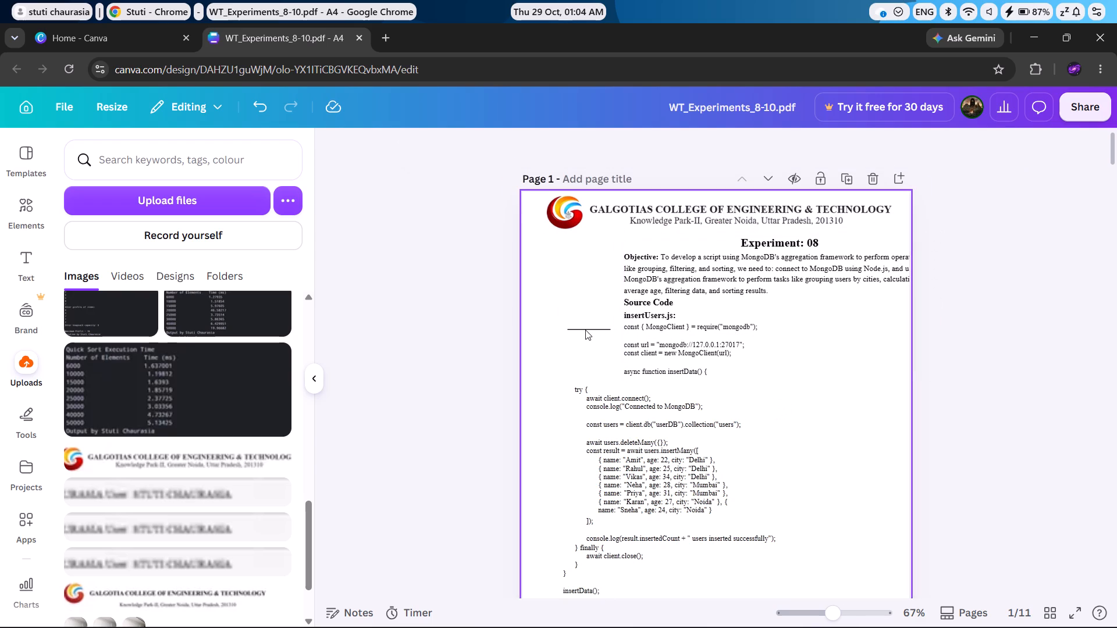
click(469, 329)
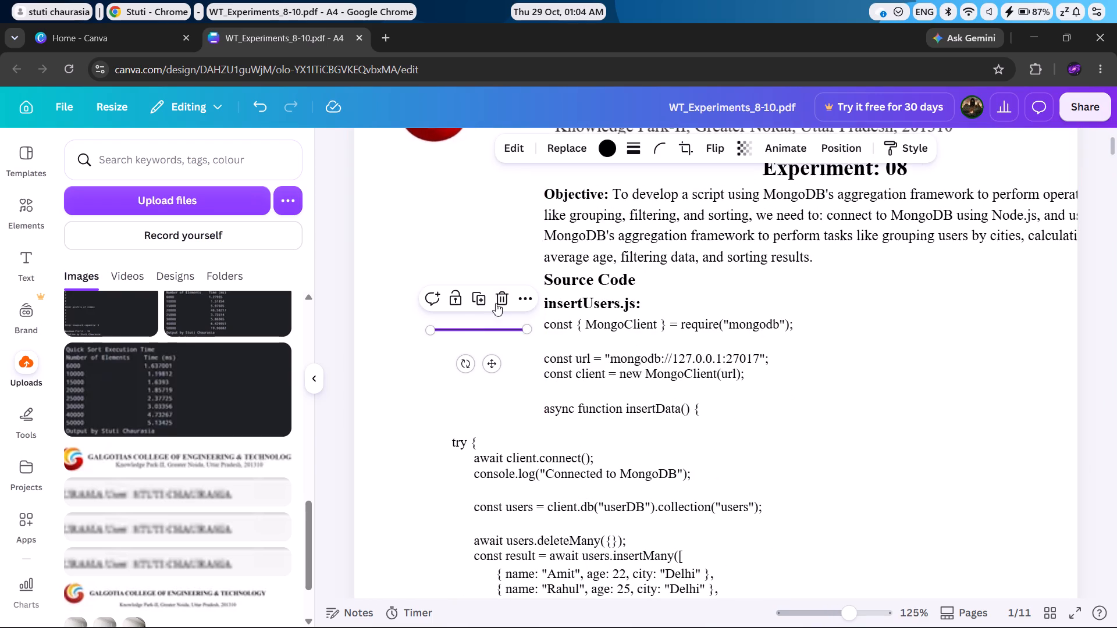
click(504, 300)
Move the Experiment 08 text block back below the banner, aligned with the page's left text margin and just above the try block.
drag(659, 346, 573, 356)
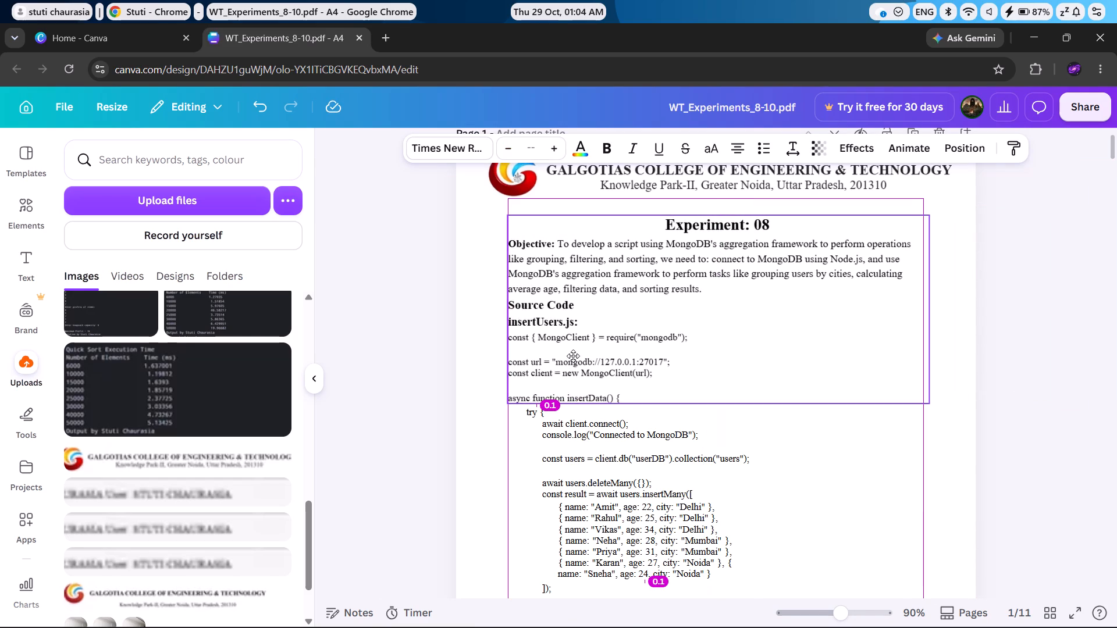
drag(573, 356, 577, 354)
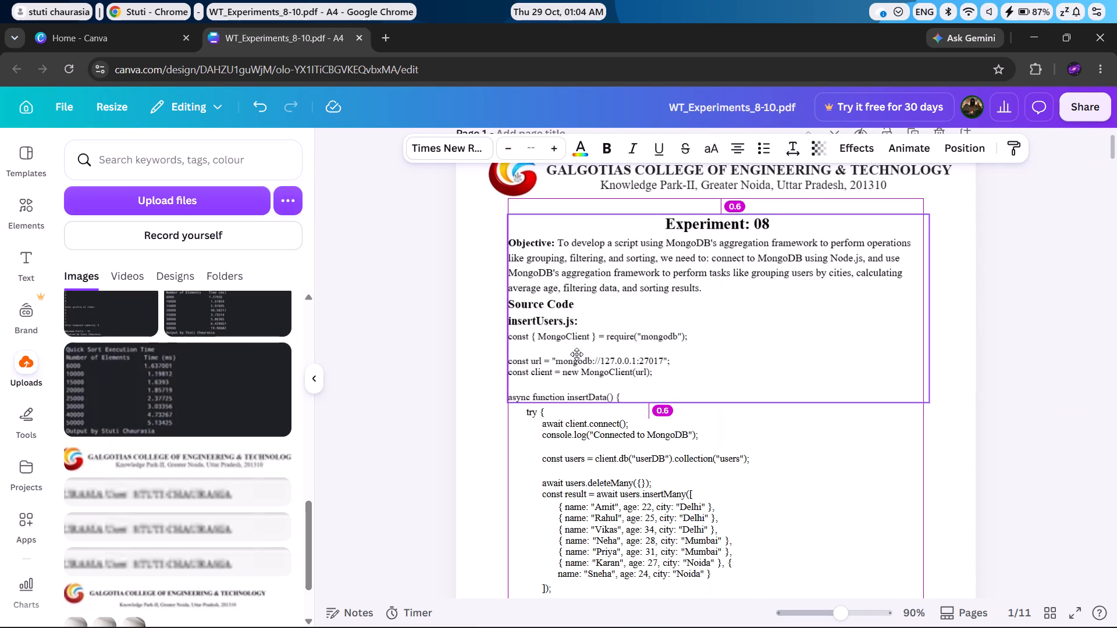
drag(577, 354, 577, 355)
click(792, 464)
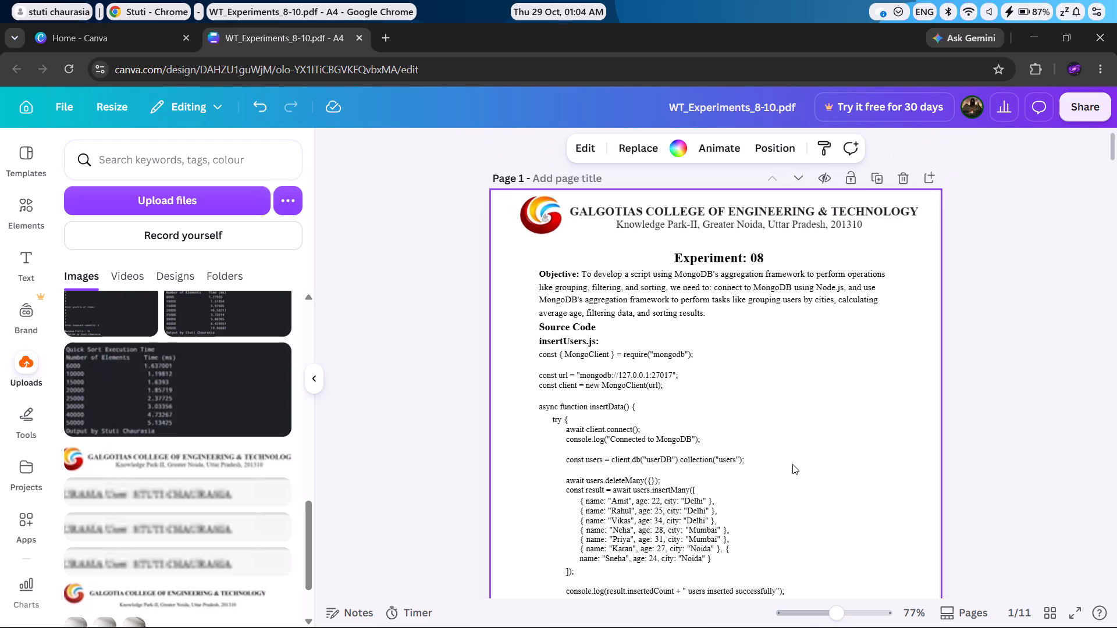
scroll(792, 464, down, 1)
drag(693, 356, 694, 351)
click(773, 406)
Look through the remaining code on page 1 and the opening code text on page 2.
scroll(773, 406, down, 1)
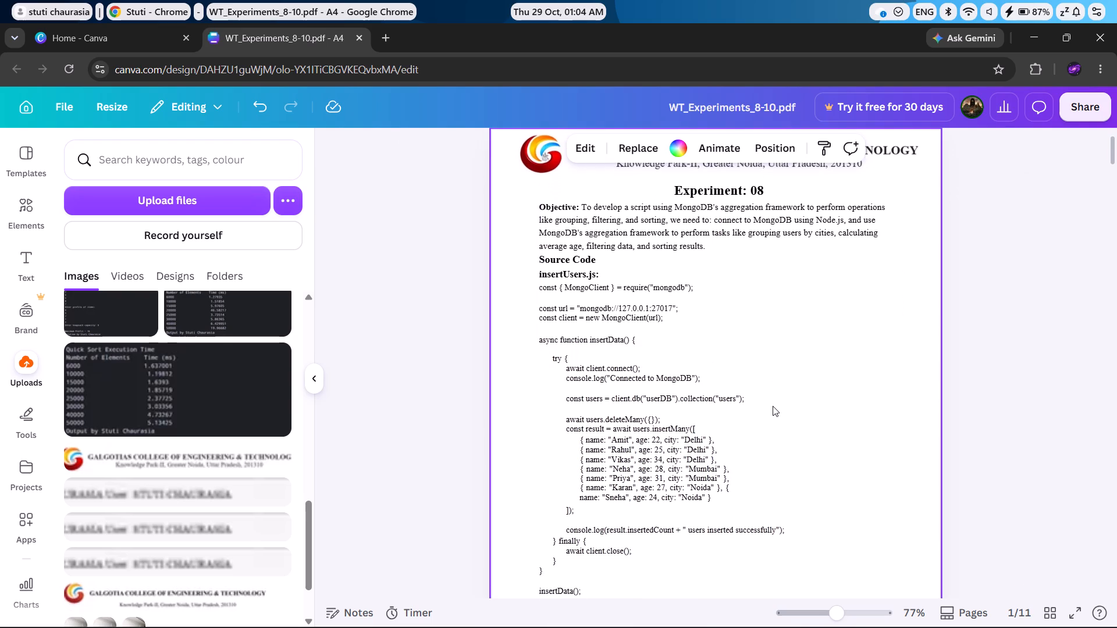
scroll(773, 406, down, 3)
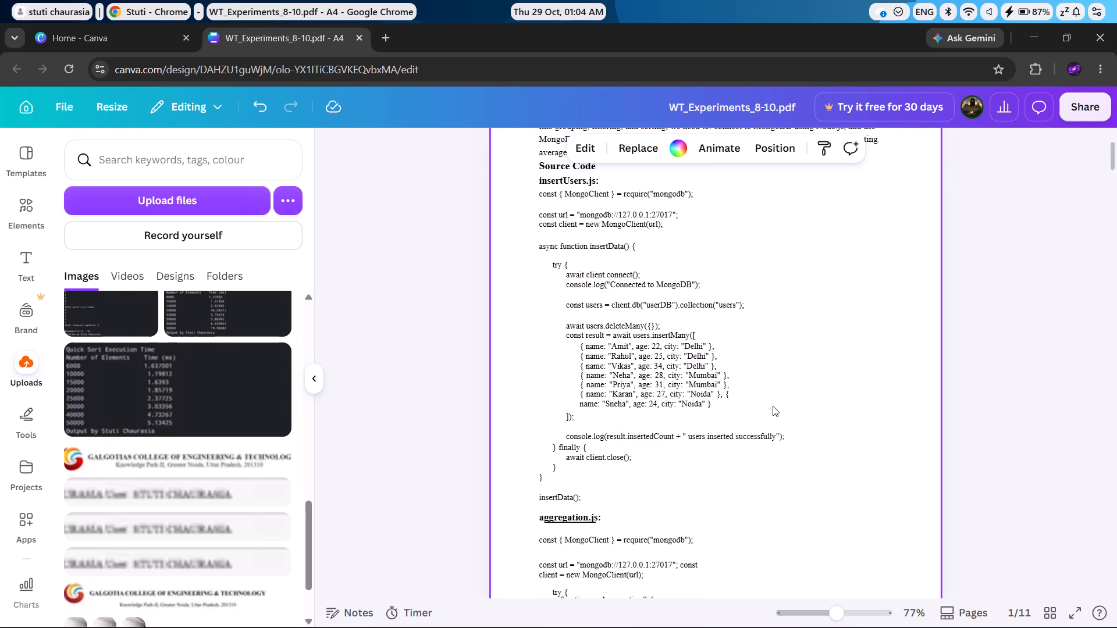
scroll(773, 406, down, 4)
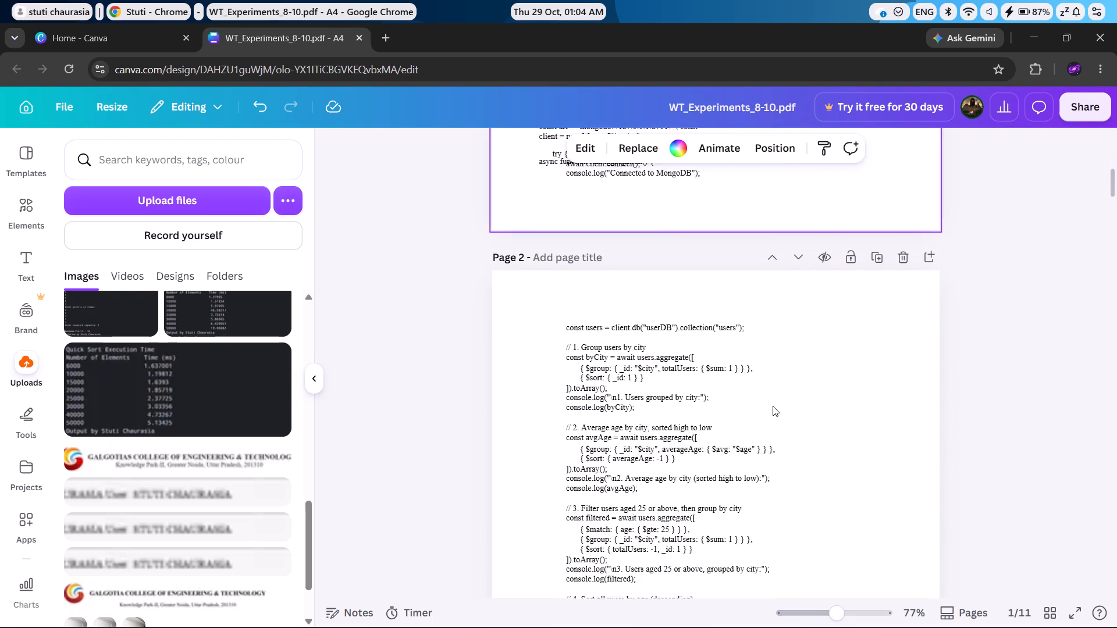
click(646, 345)
click(646, 346)
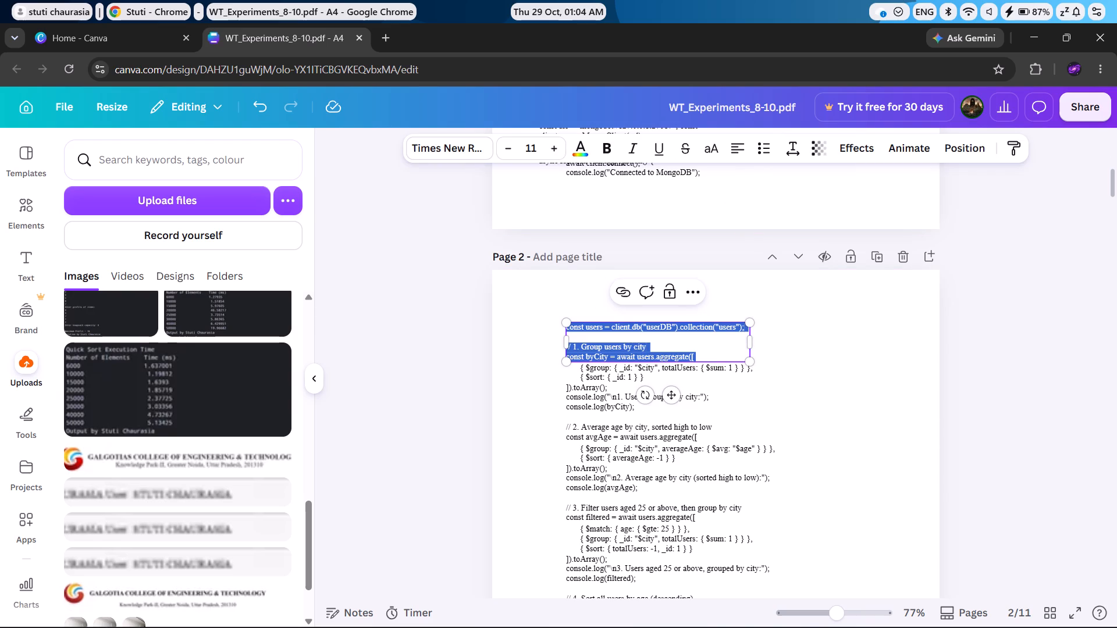
click(647, 347)
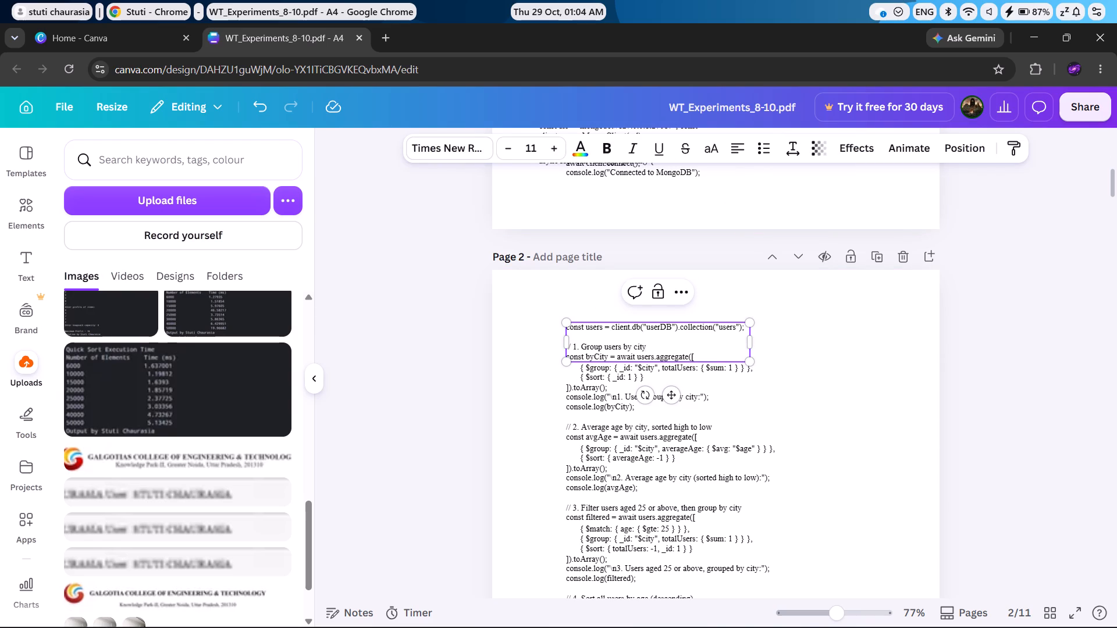
click(784, 425)
Move the terminal image on page 2 below the "Output Screenshot:" heading and align its left edge with the heading.
scroll(784, 425, down, 2)
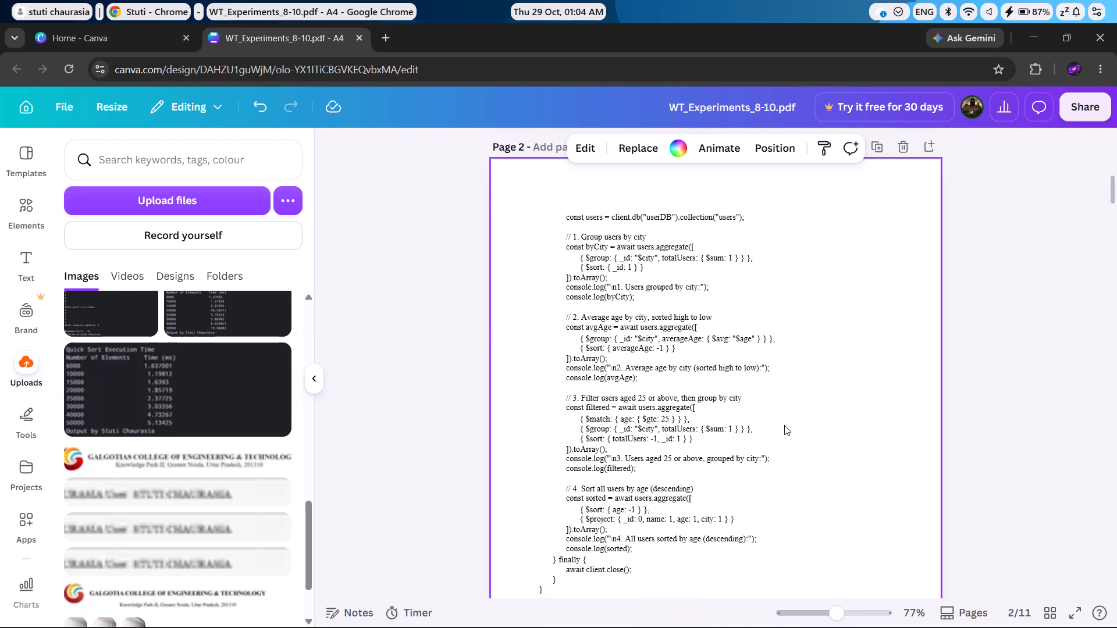
scroll(784, 425, down, 2)
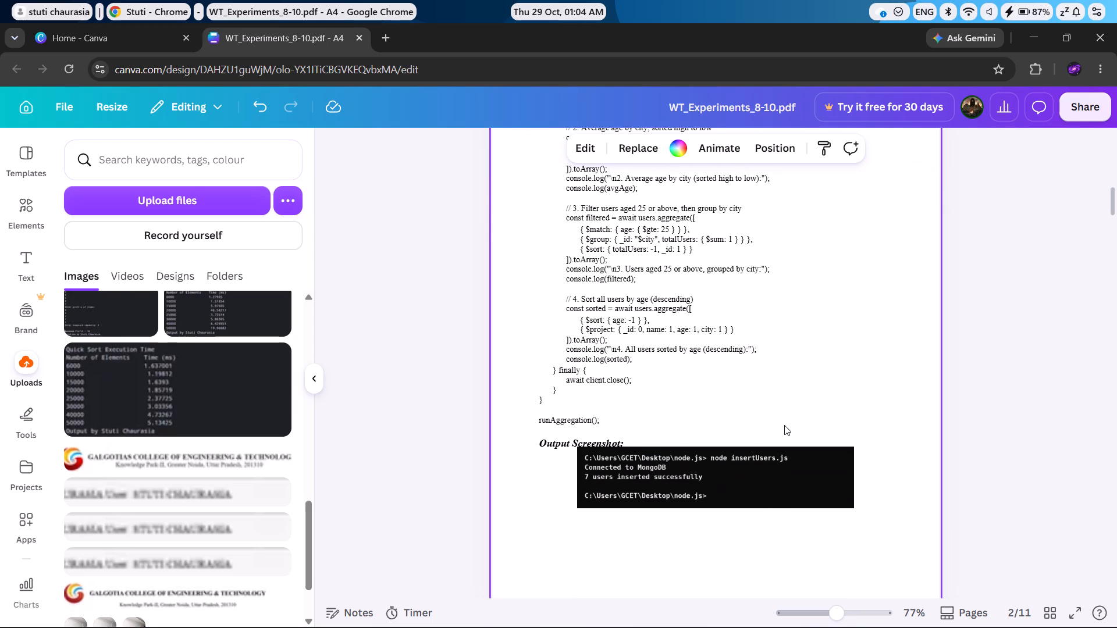
click(750, 473)
drag(750, 473, 742, 494)
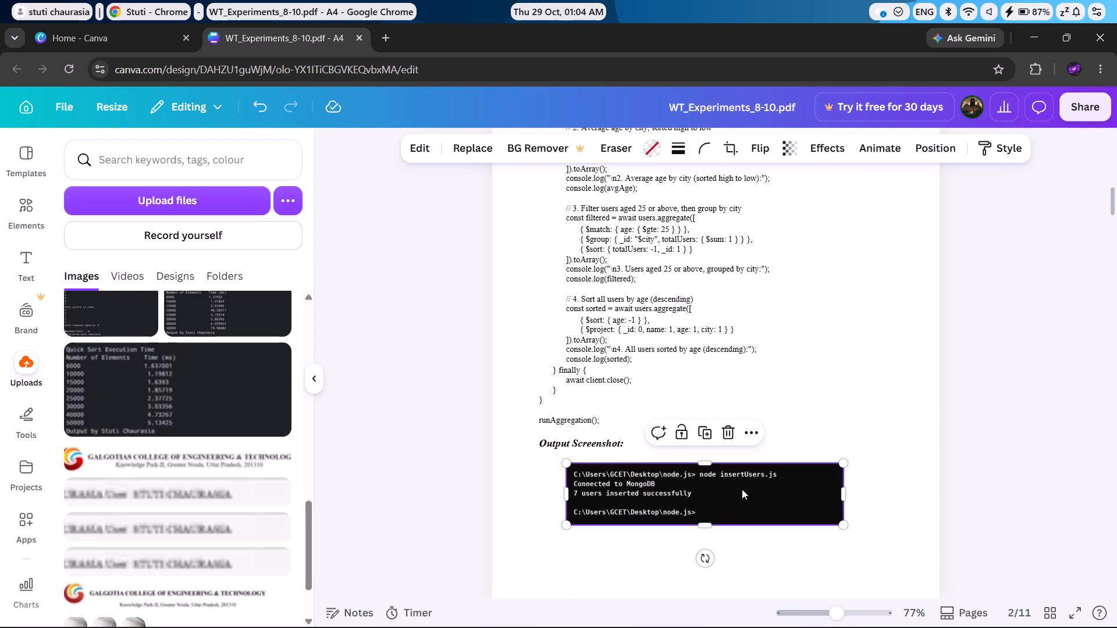
drag(742, 486, 720, 481)
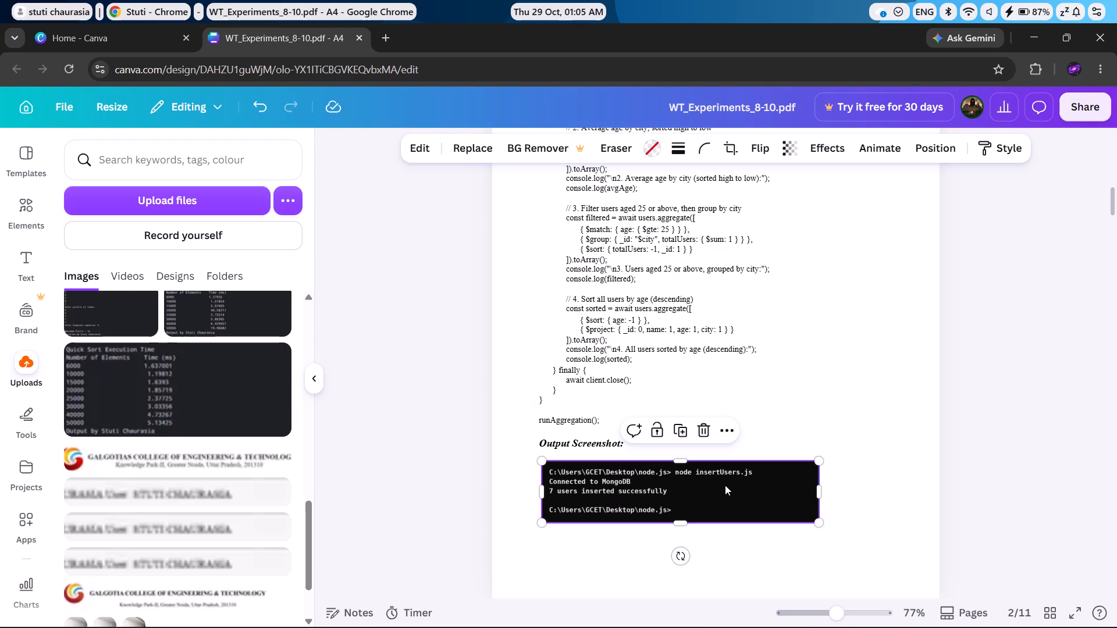
scroll(732, 403, up, 1)
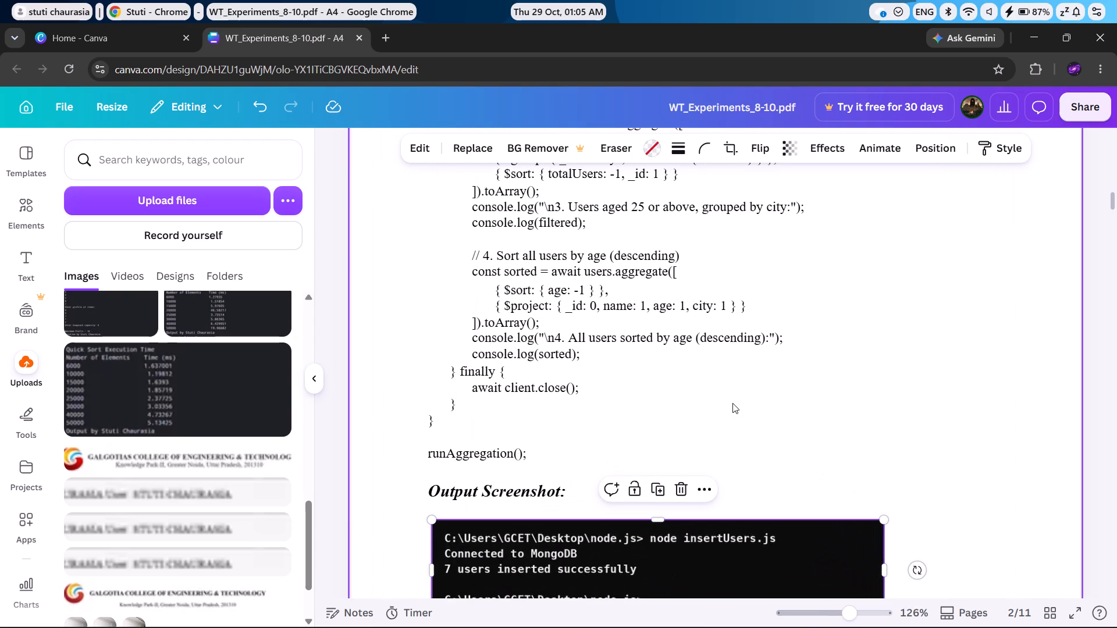
Move the await client.connect() and console.log block on page 1 below the async function runAggregation() line, aligned with the "try {" indent.
scroll(732, 403, right, 2)
scroll(726, 388, down, 2)
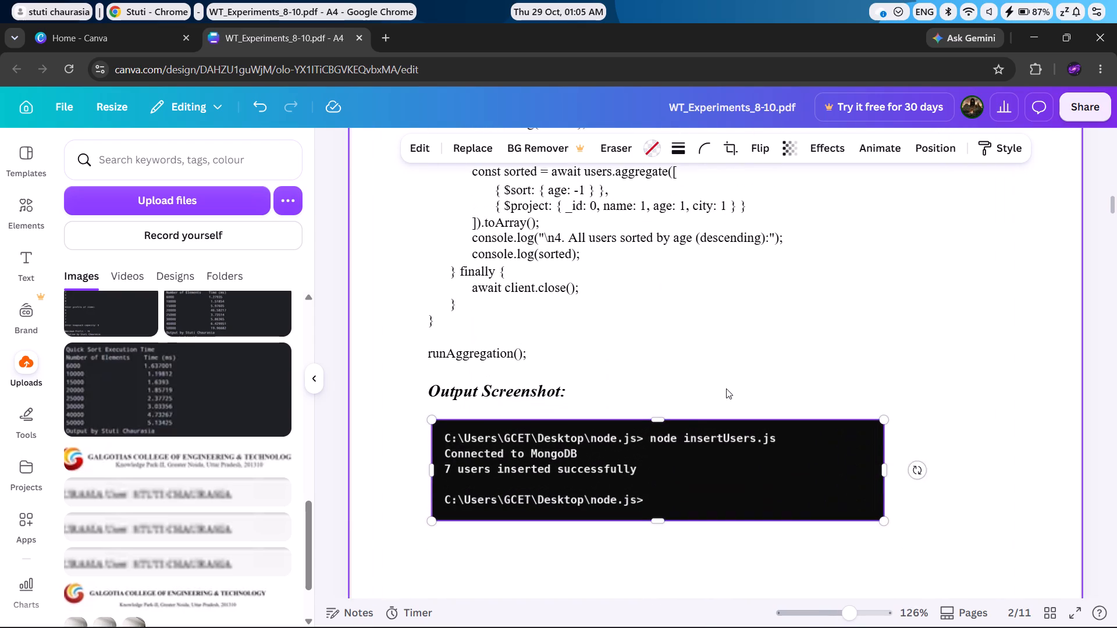
scroll(726, 388, down, 1)
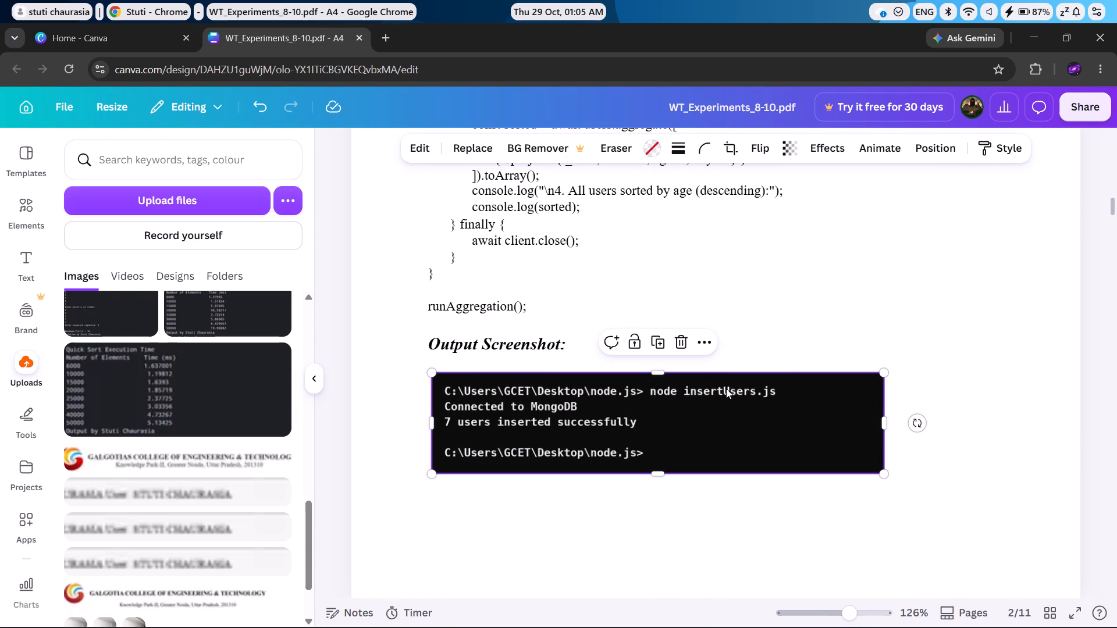
scroll(726, 388, up, 6)
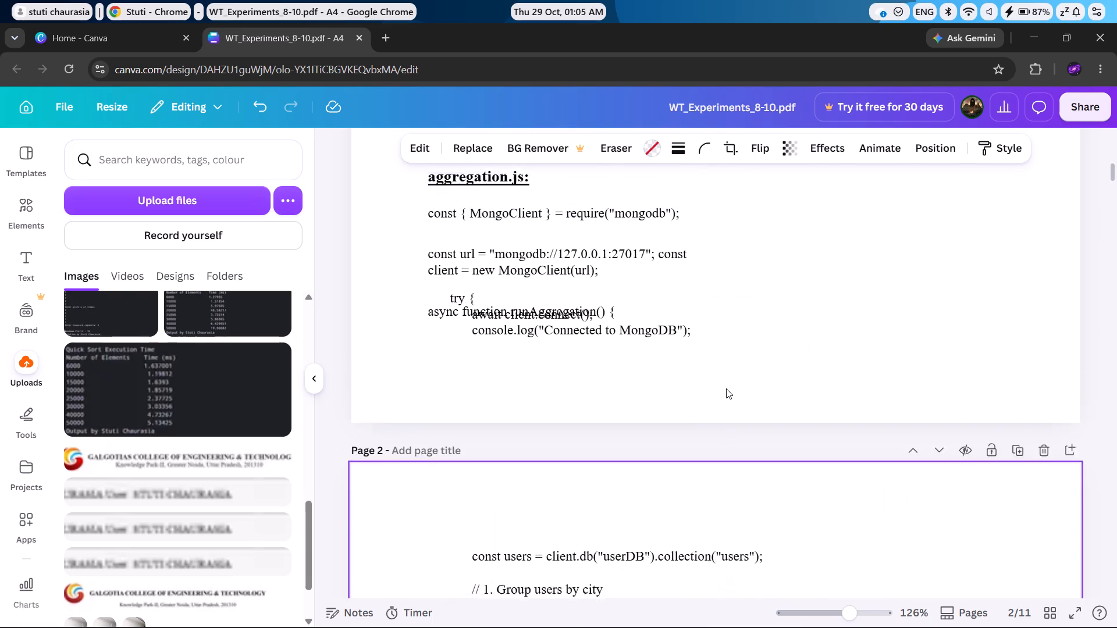
scroll(726, 388, up, 2)
scroll(726, 388, down, 5)
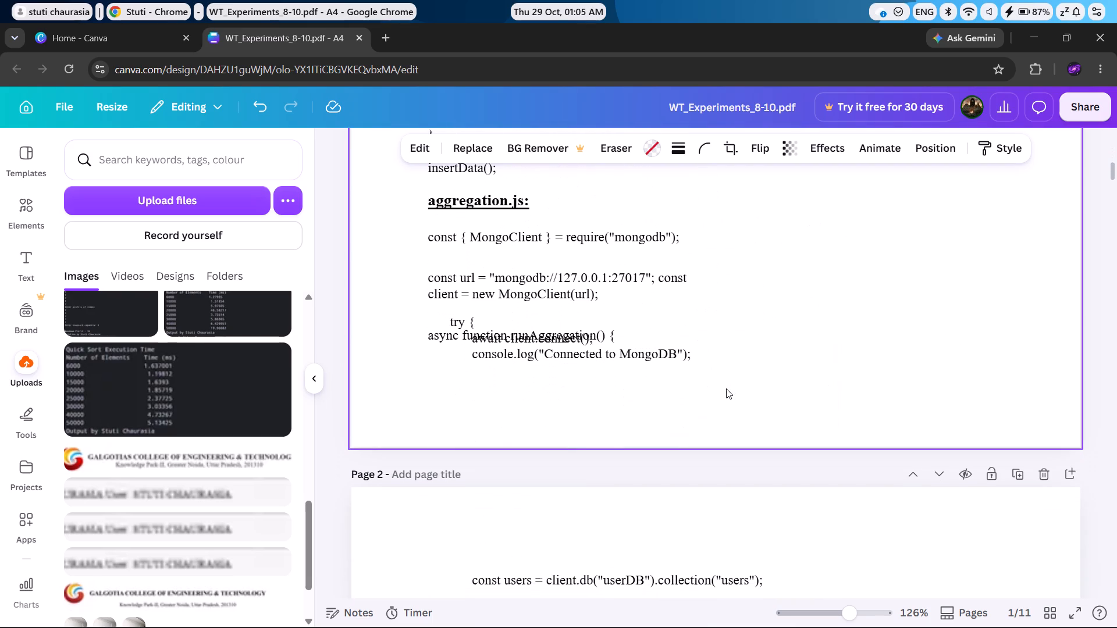
drag(626, 348, 601, 360)
click(784, 395)
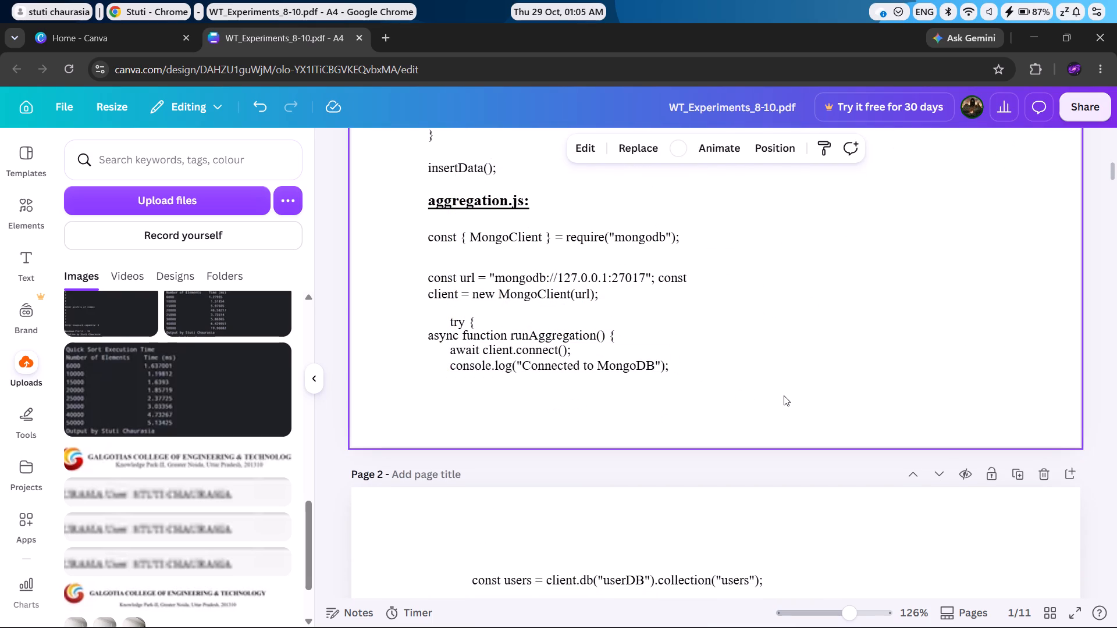
Nudge the "try {" line in the aggregation.js code on page 1 slightly up, away from the async function line.
click(478, 324)
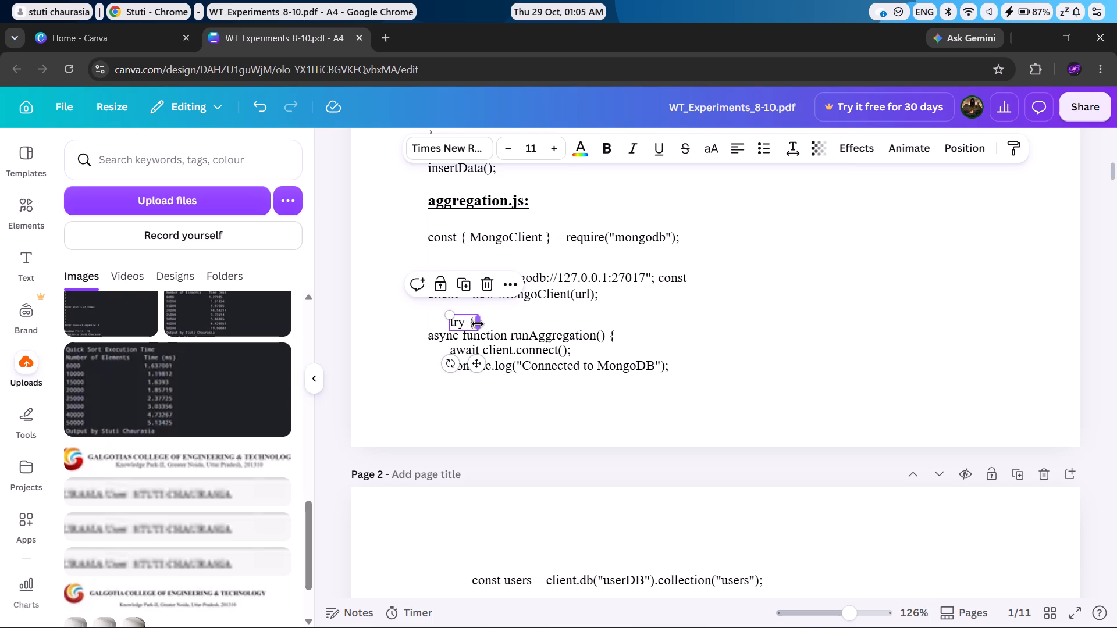
click(530, 326)
double_click(459, 323)
click(708, 346)
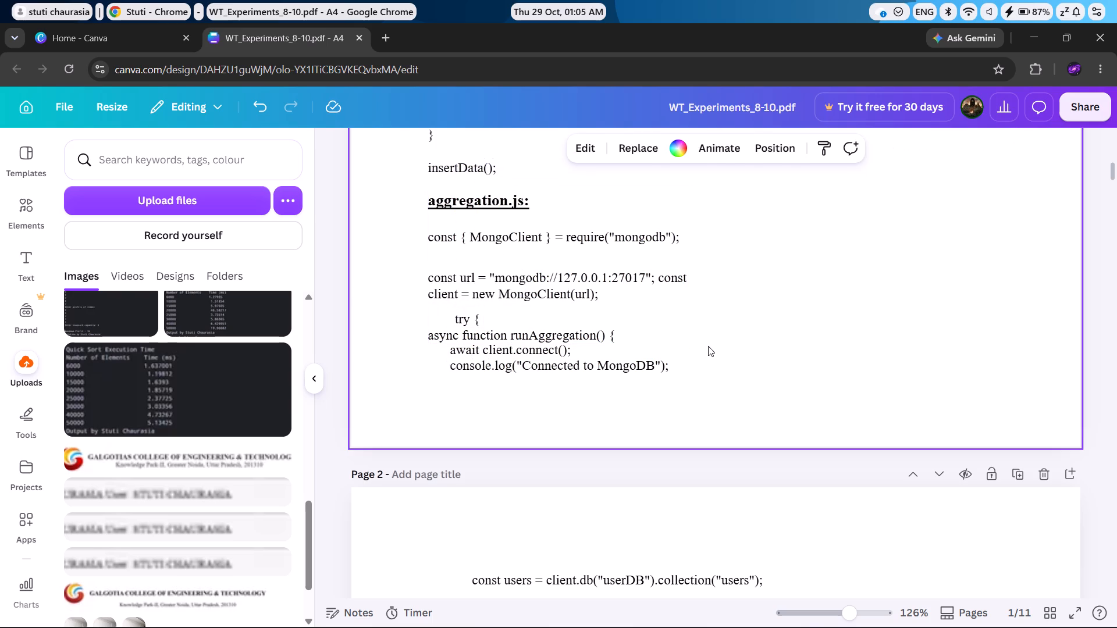
Look through the code on pages 1 and 2 and the aggregation output image on page 3.
scroll(708, 346, up, 1)
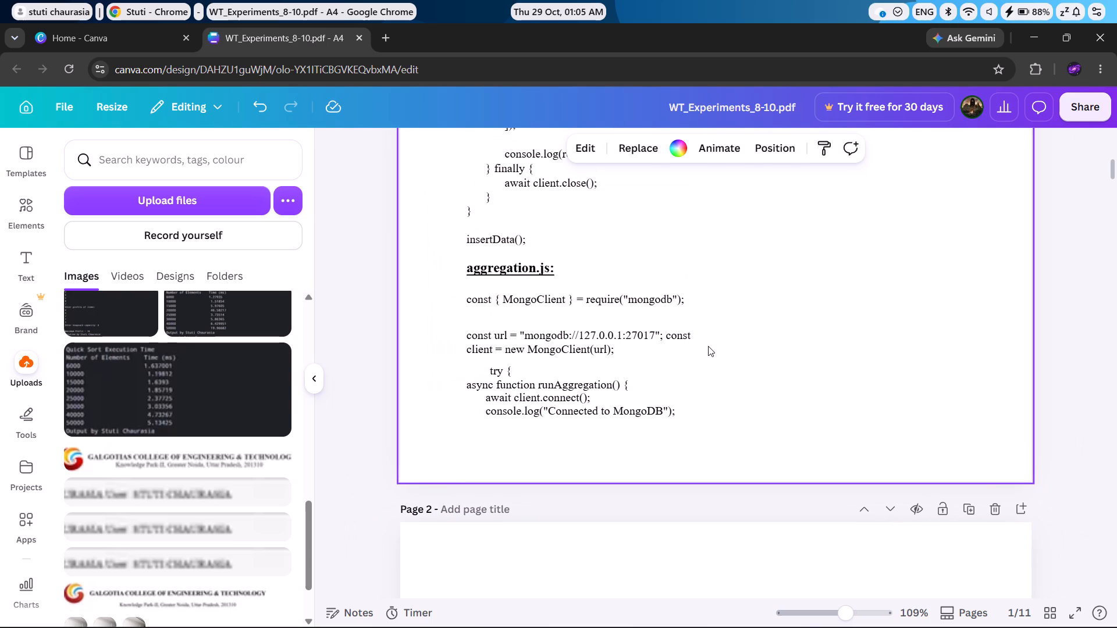
scroll(708, 346, up, 1)
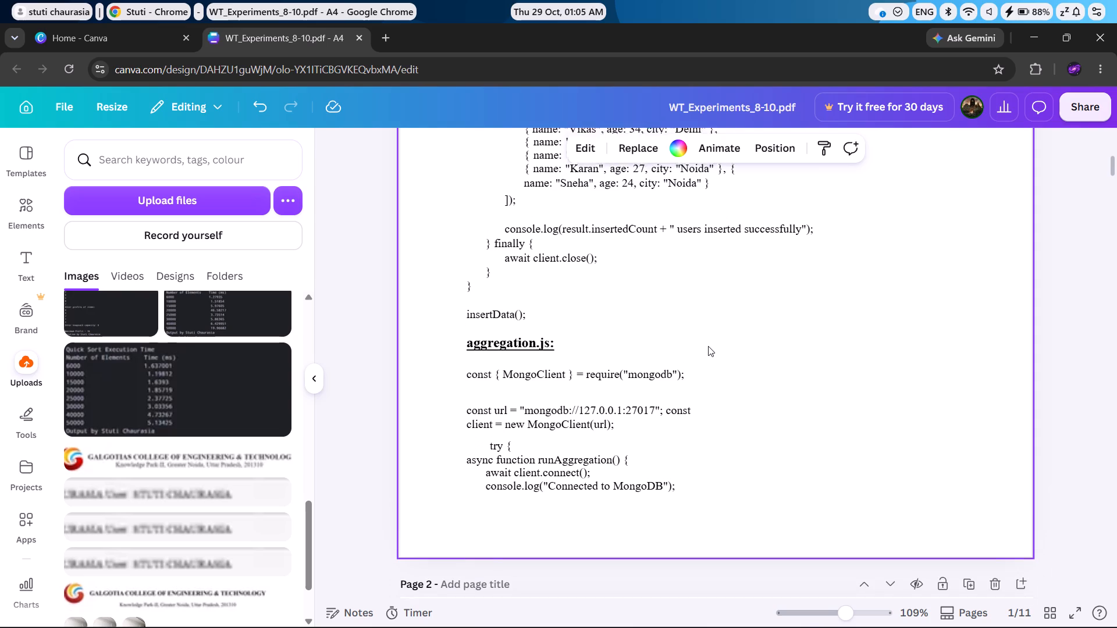
scroll(708, 346, up, 3)
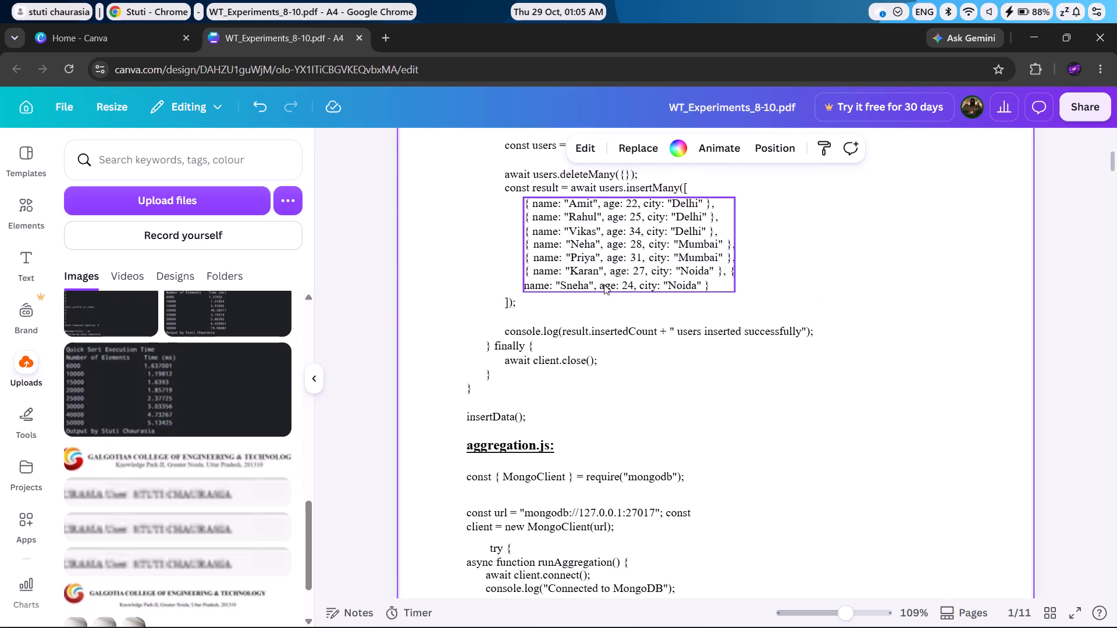
scroll(708, 396, down, 7)
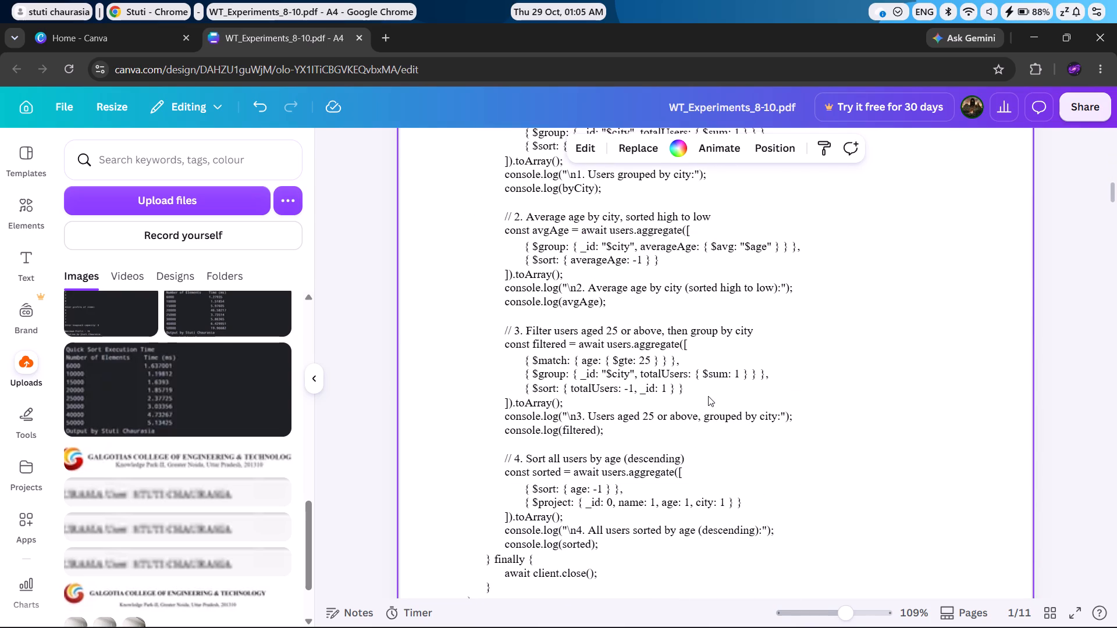
scroll(708, 396, down, 4)
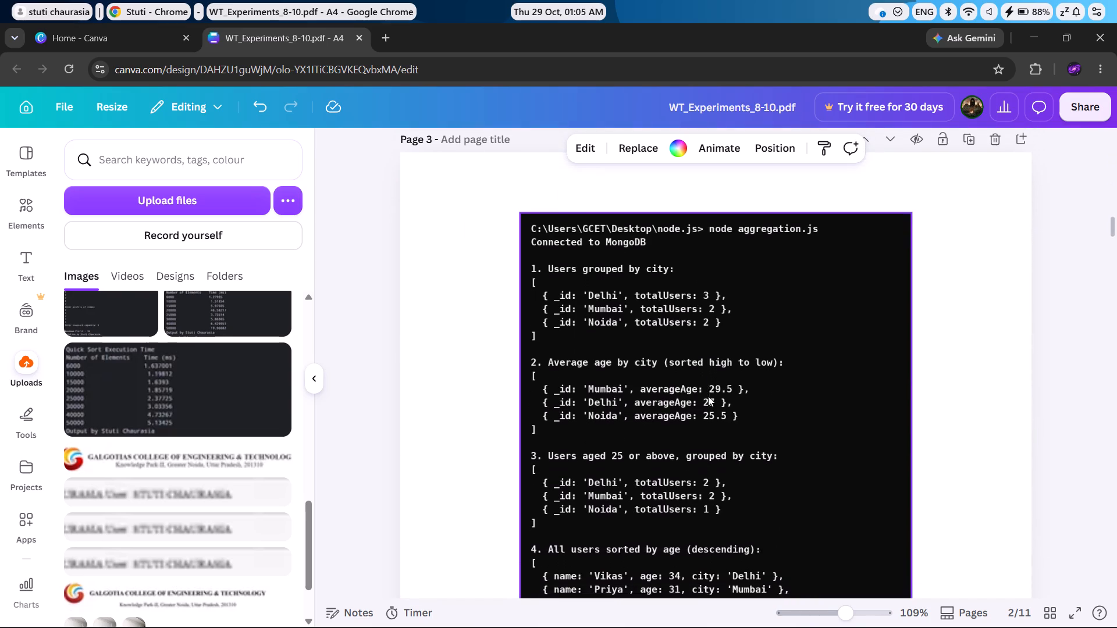
Remove the italics from the "Output Screenshot:" heading on page 2.
scroll(708, 396, up, 4)
drag(453, 277, 514, 285)
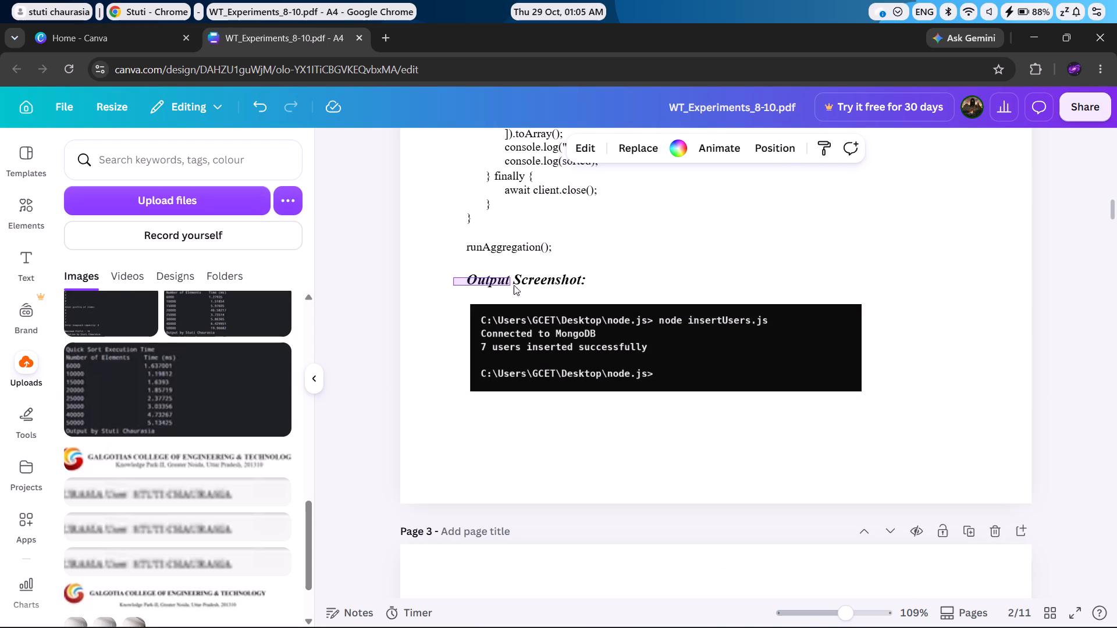
drag(514, 285, 592, 281)
click(590, 284)
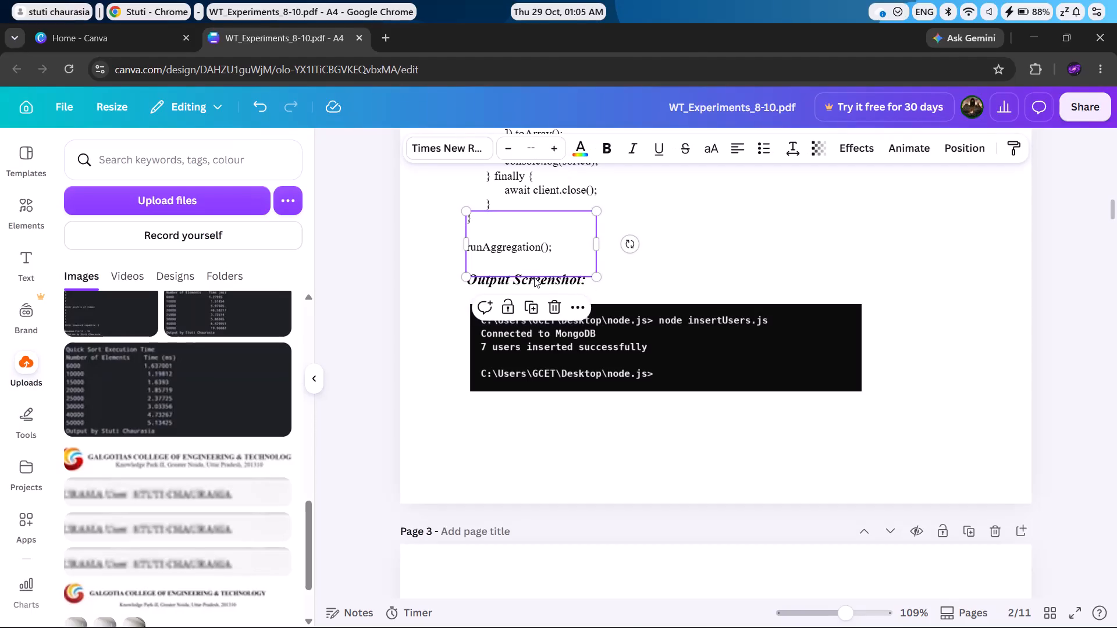
click(456, 286)
click(472, 279)
click(507, 284)
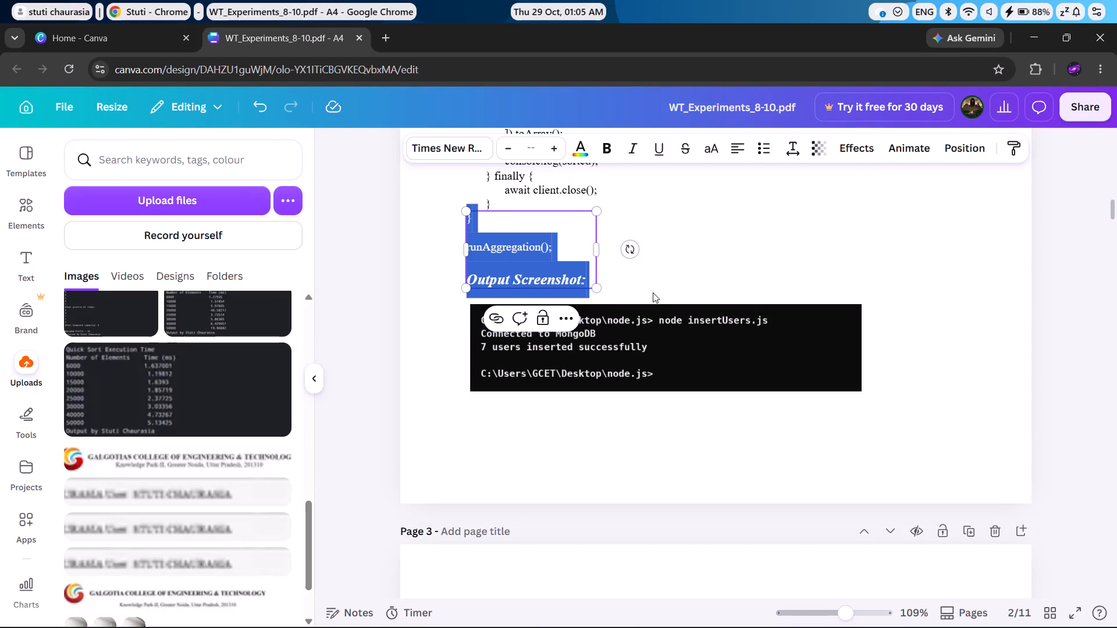
click(653, 288)
click(536, 284)
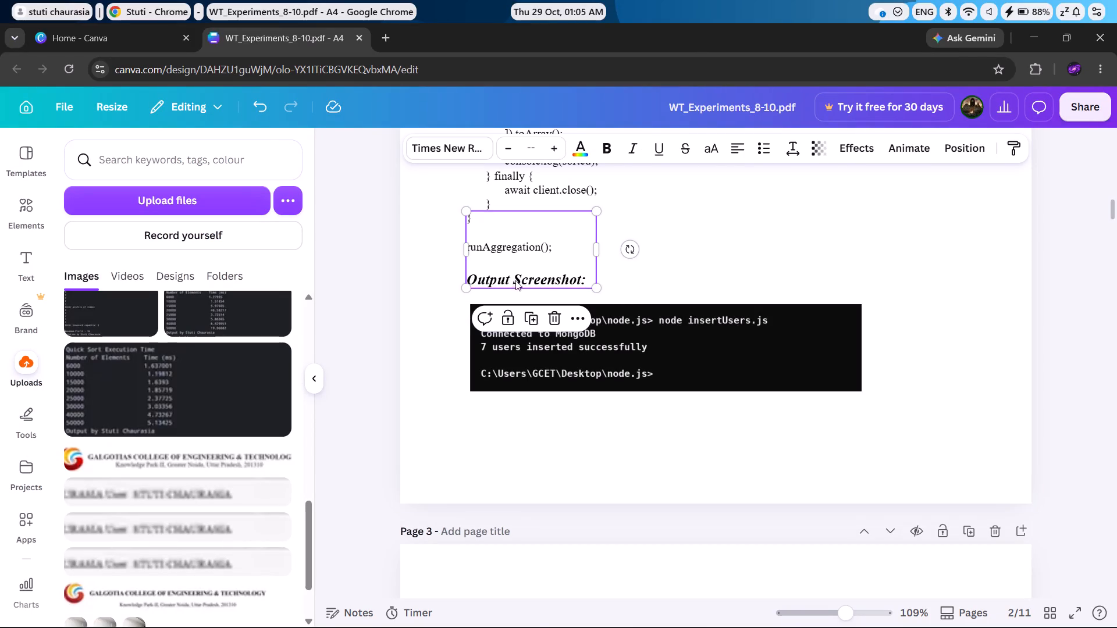
double_click(489, 276)
double_click(489, 276)
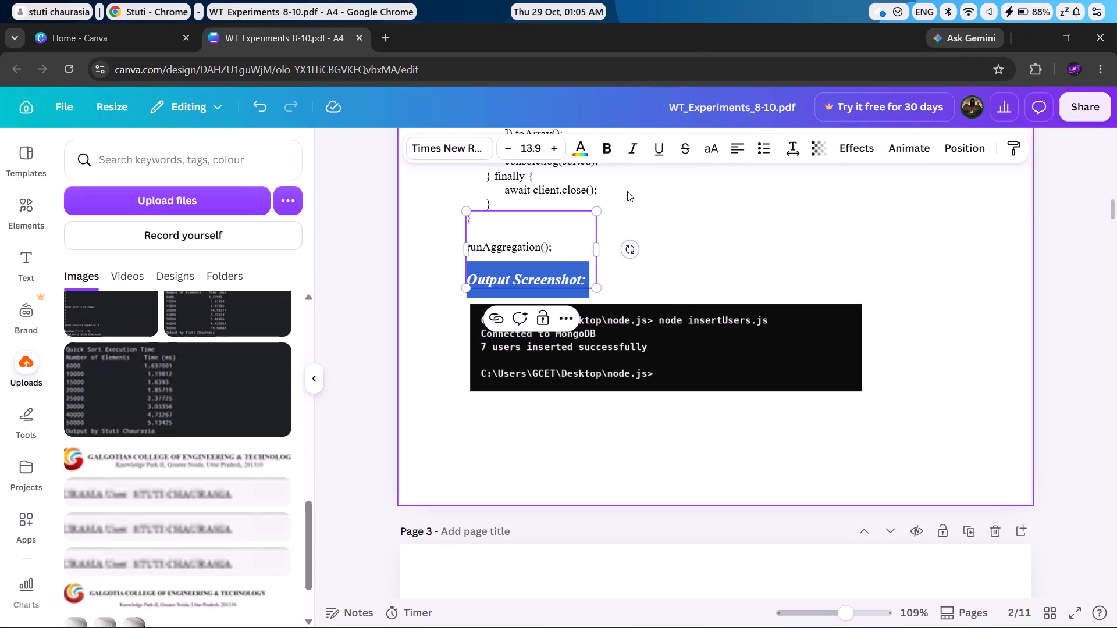
click(634, 149)
click(634, 150)
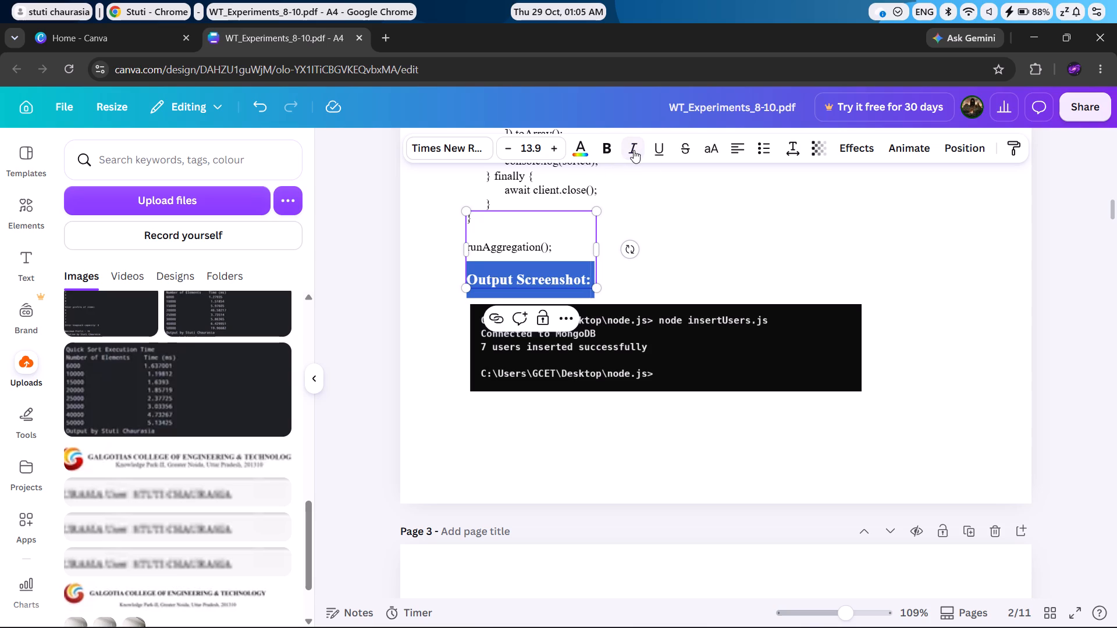
click(680, 229)
Review the layout of pages 1 to 3 and examine the start of Experiment 09 on page 4.
scroll(680, 229, up, 5)
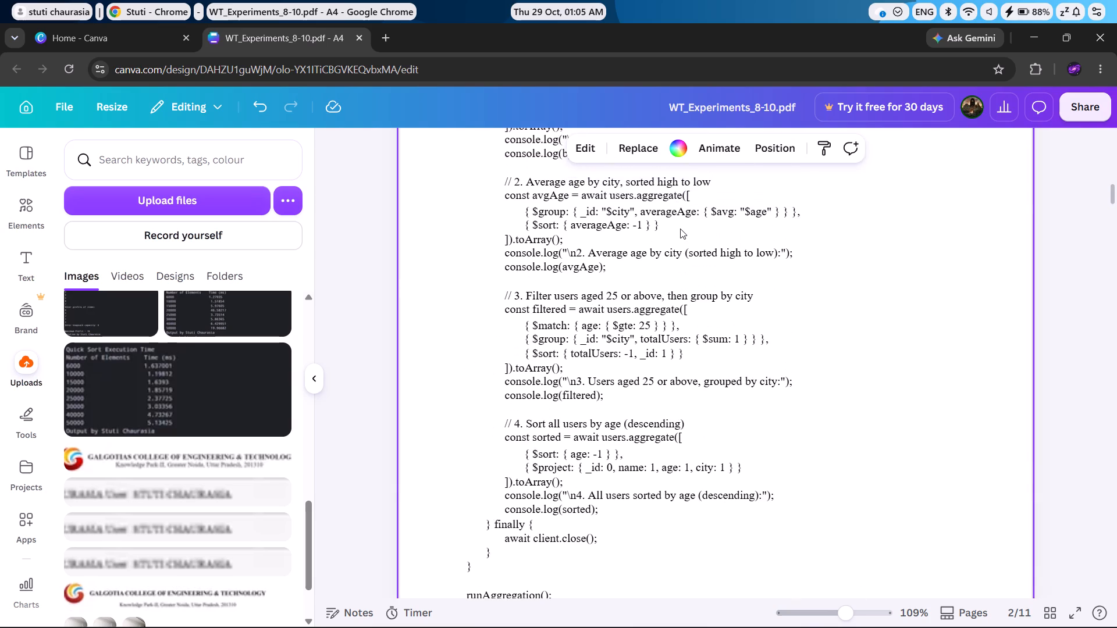
scroll(680, 229, up, 5)
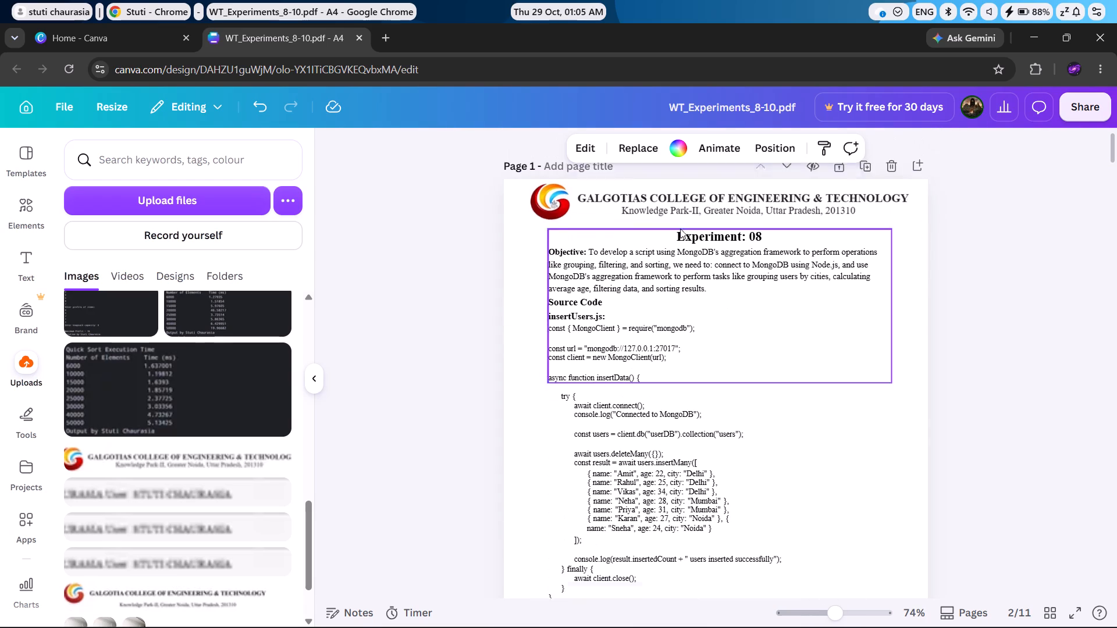
scroll(680, 229, down, 7)
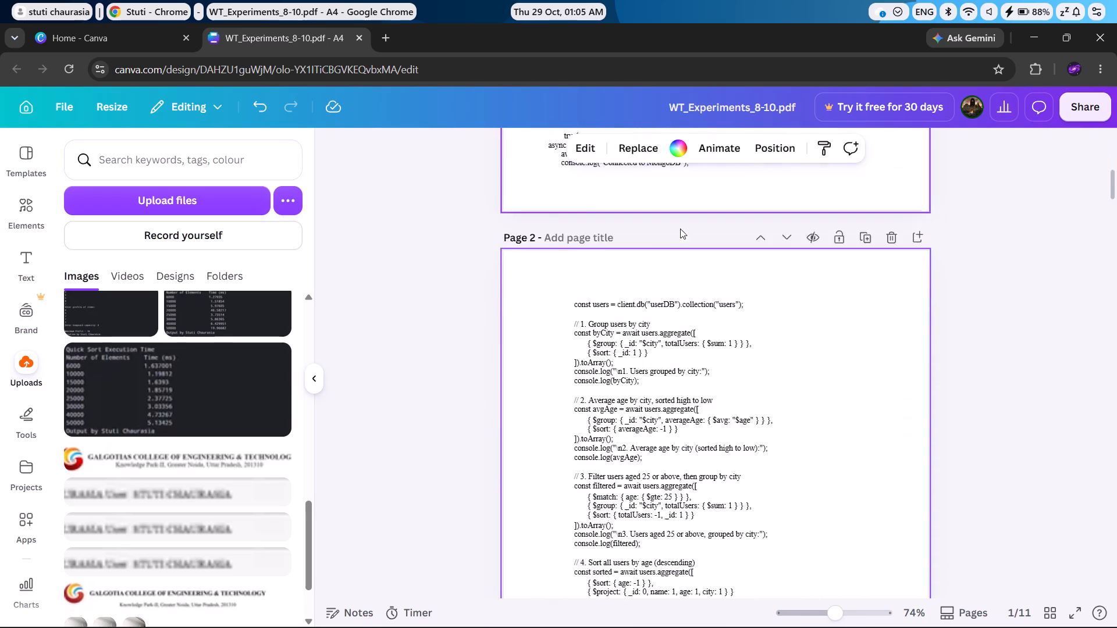
scroll(680, 229, down, 6)
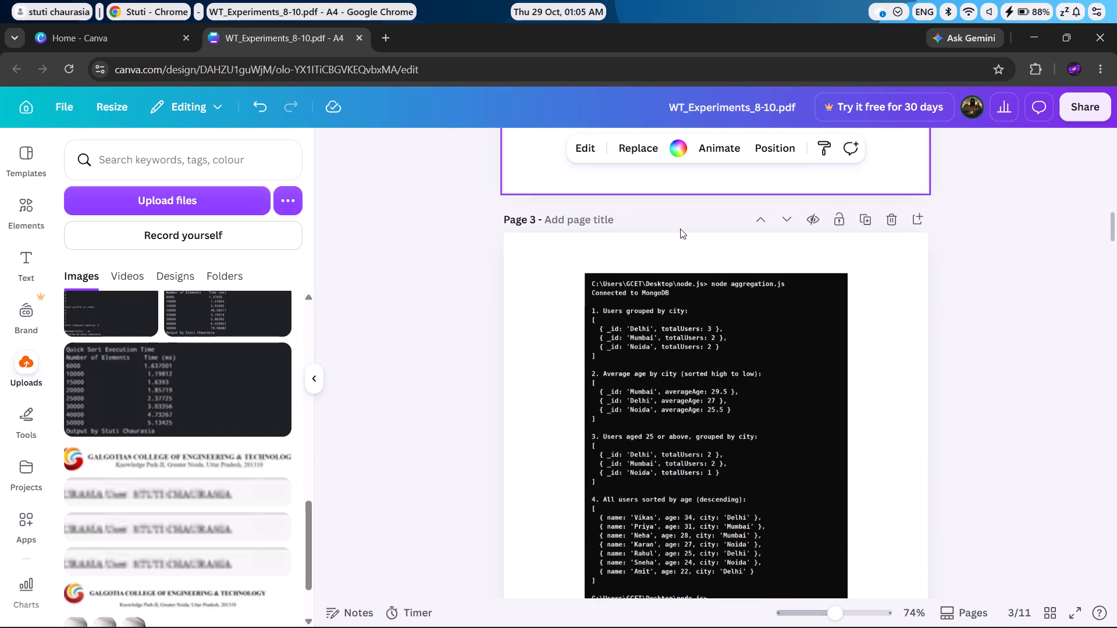
scroll(680, 229, down, 1)
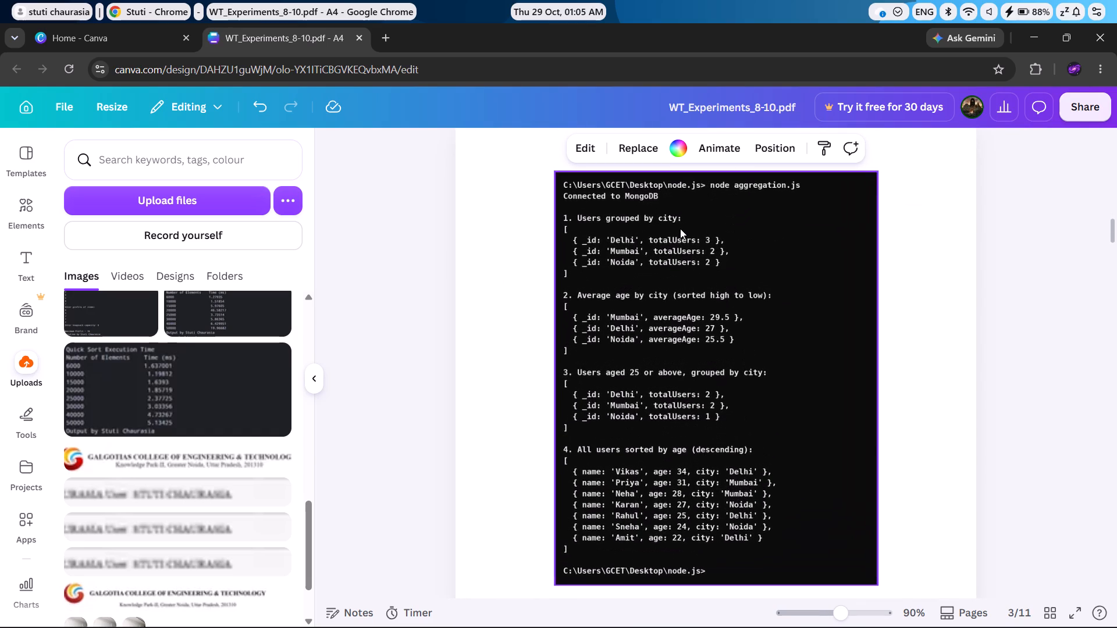
scroll(680, 229, down, 6)
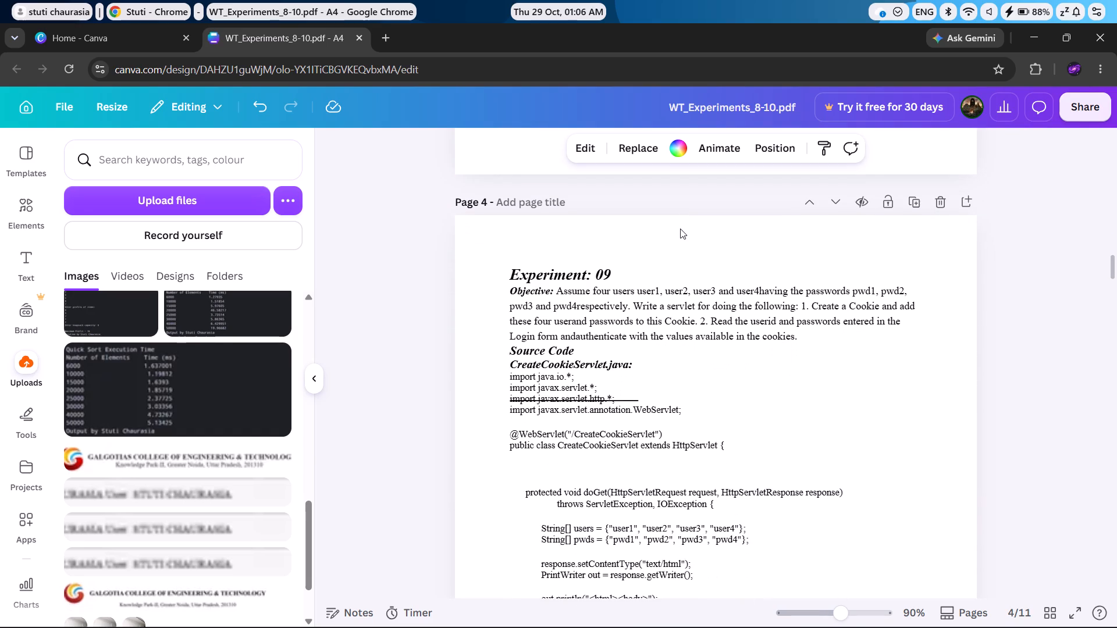
Select all the content of page 4 and remove the italics from its Experiment 09 text and headings.
scroll(680, 229, down, 1)
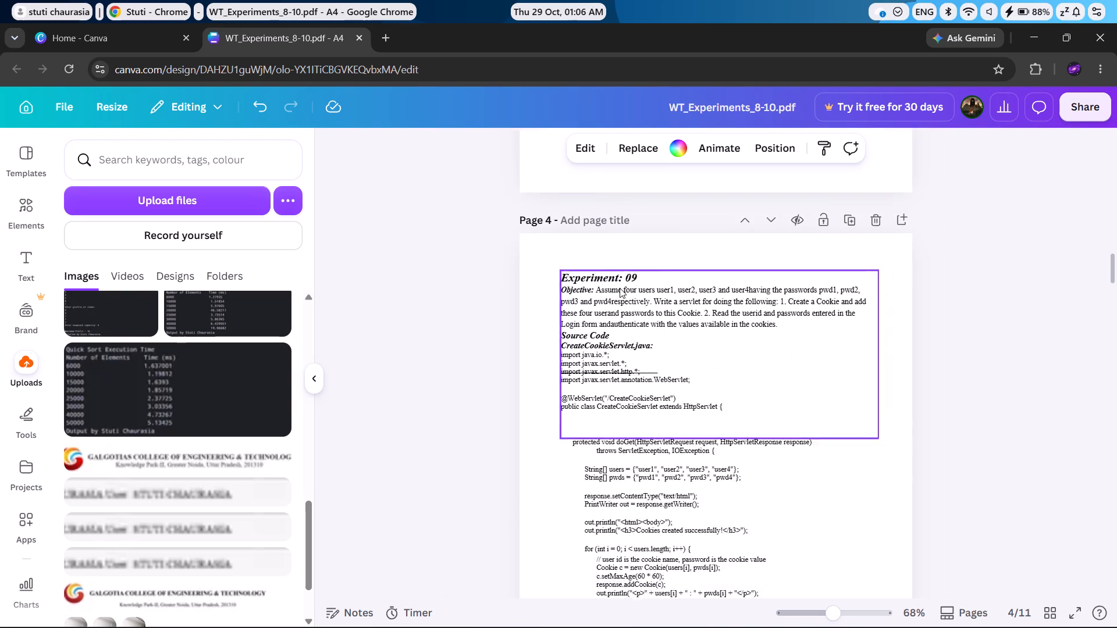
click(582, 266)
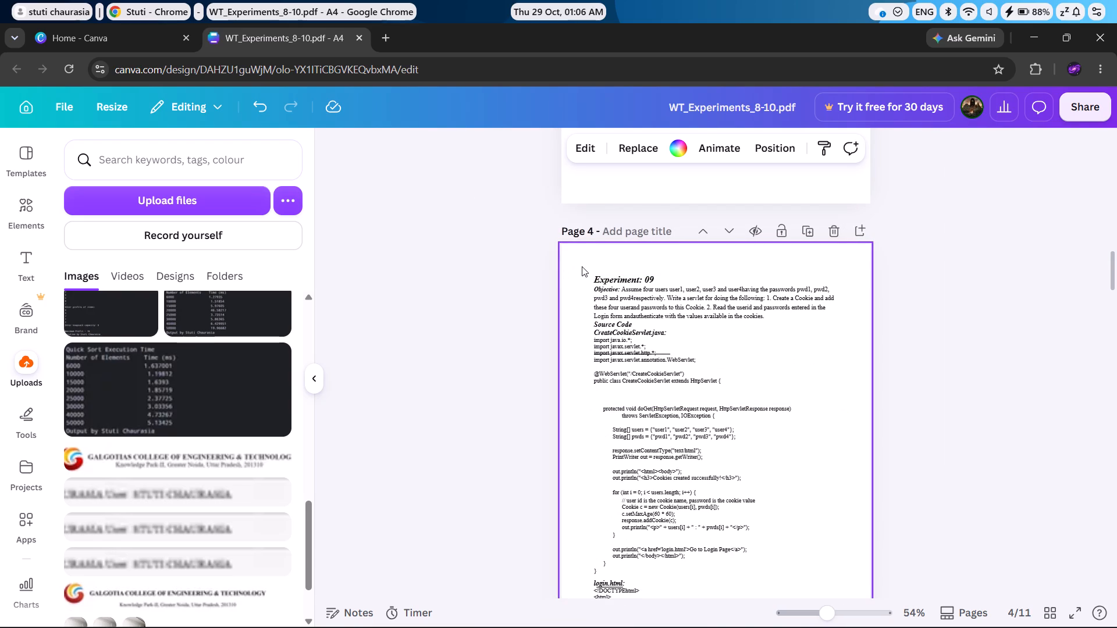
click(582, 266)
scroll(582, 266, left, 1)
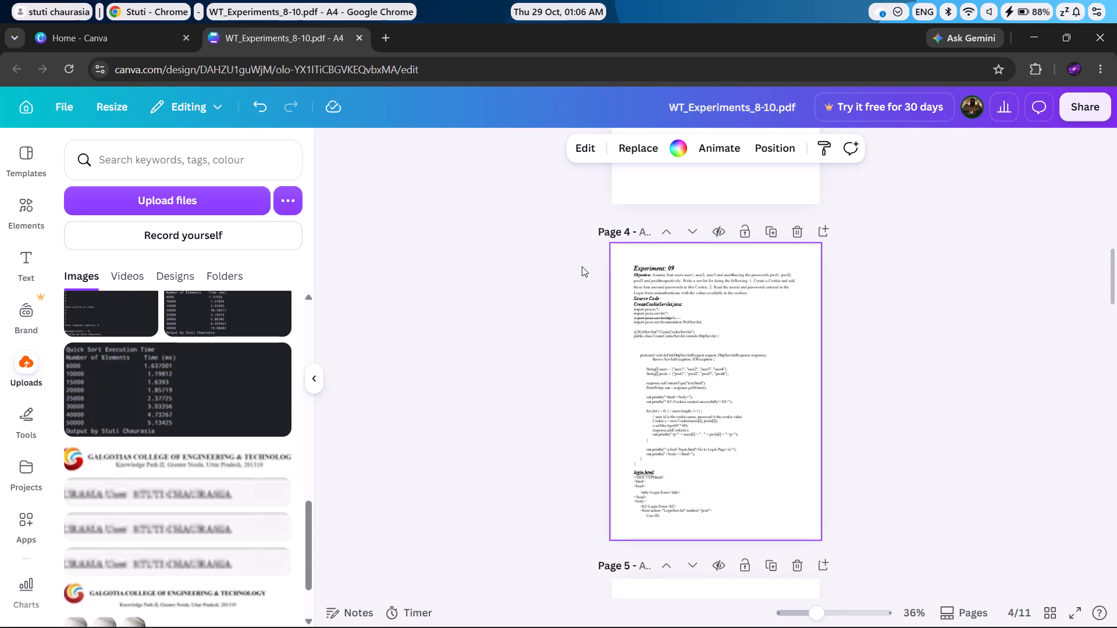
drag(626, 259, 815, 531)
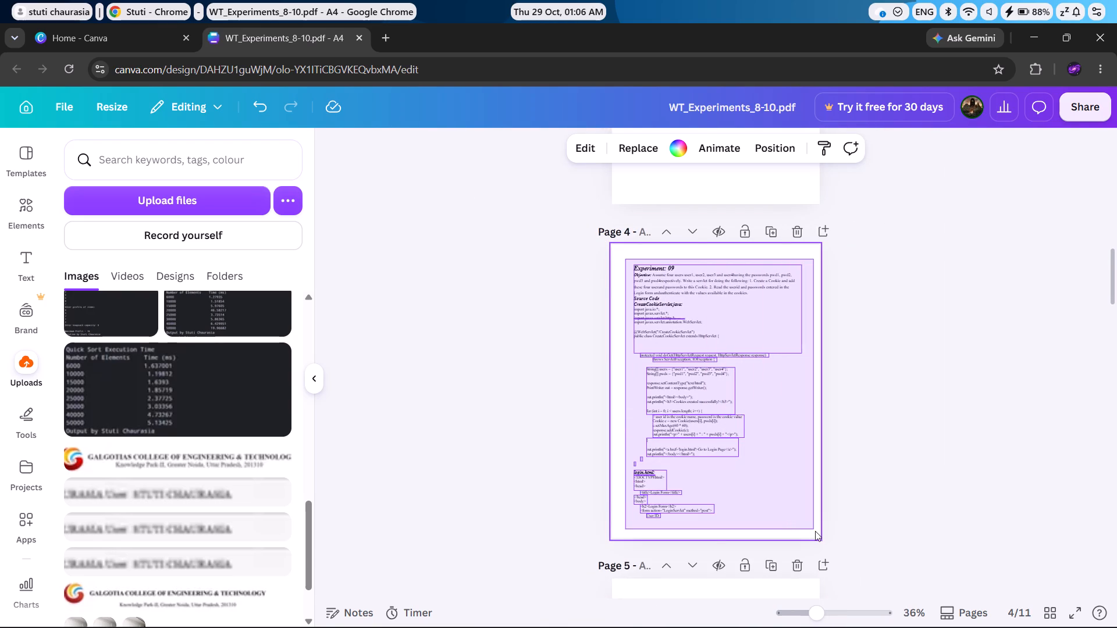
drag(815, 531, 816, 531)
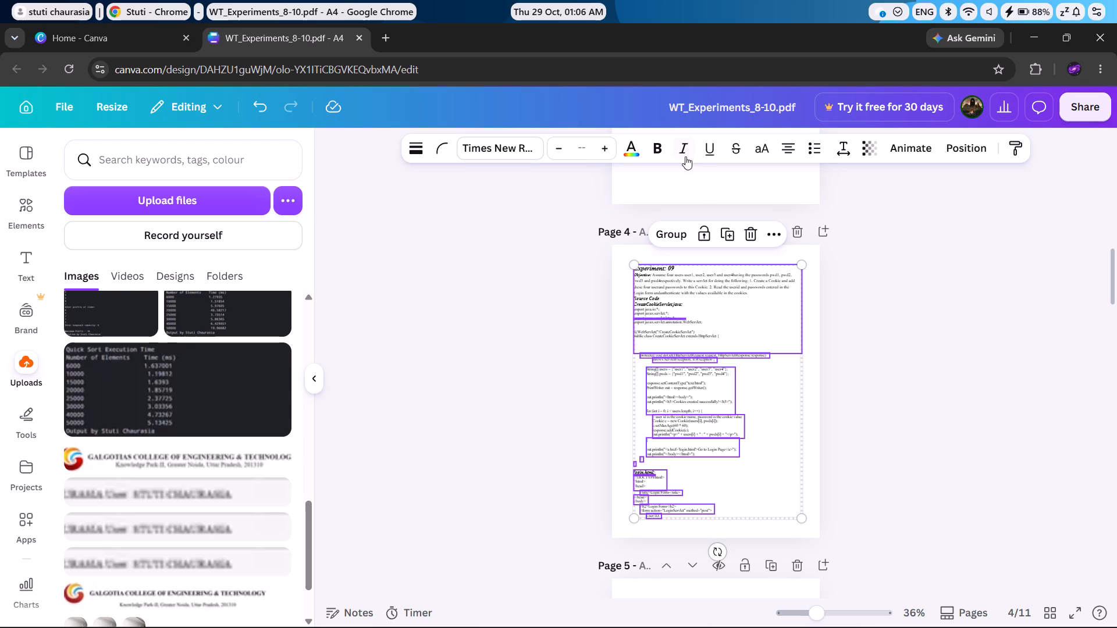
click(685, 156)
click(685, 156)
click(685, 156)
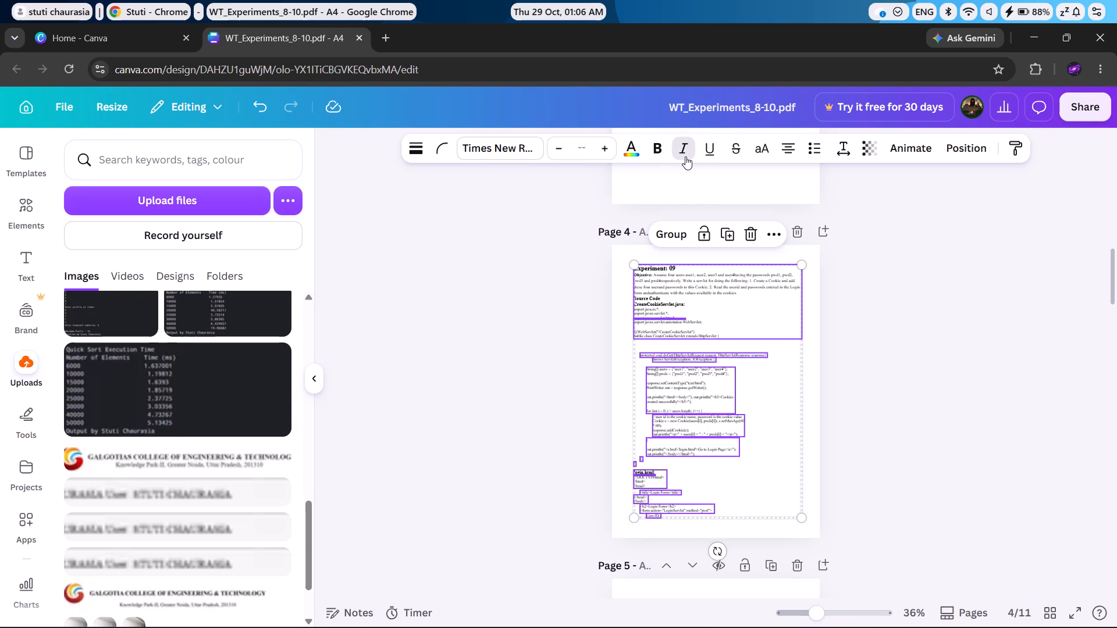
click(685, 156)
click(1008, 506)
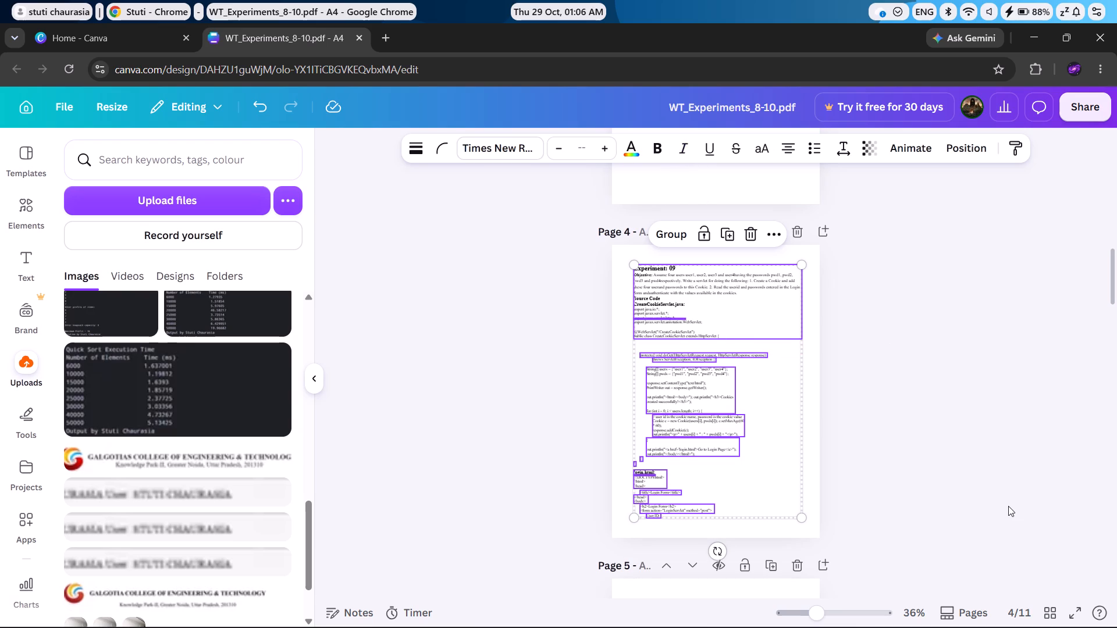
Center the "Experiment: 09" heading on page 4.
right_click(728, 335)
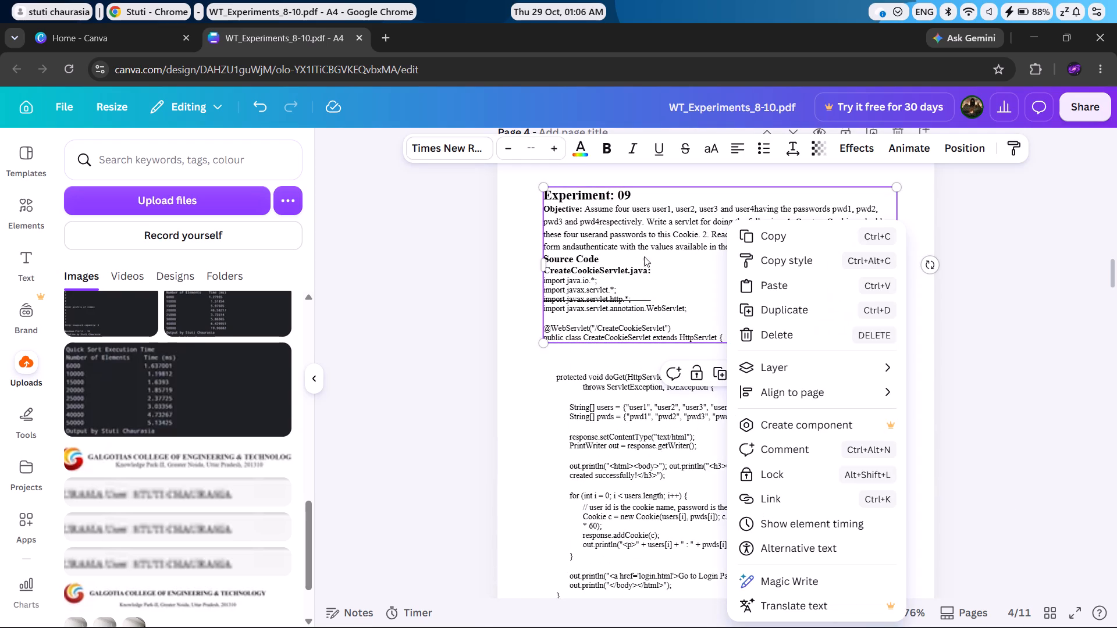
click(624, 188)
click(626, 191)
click(636, 197)
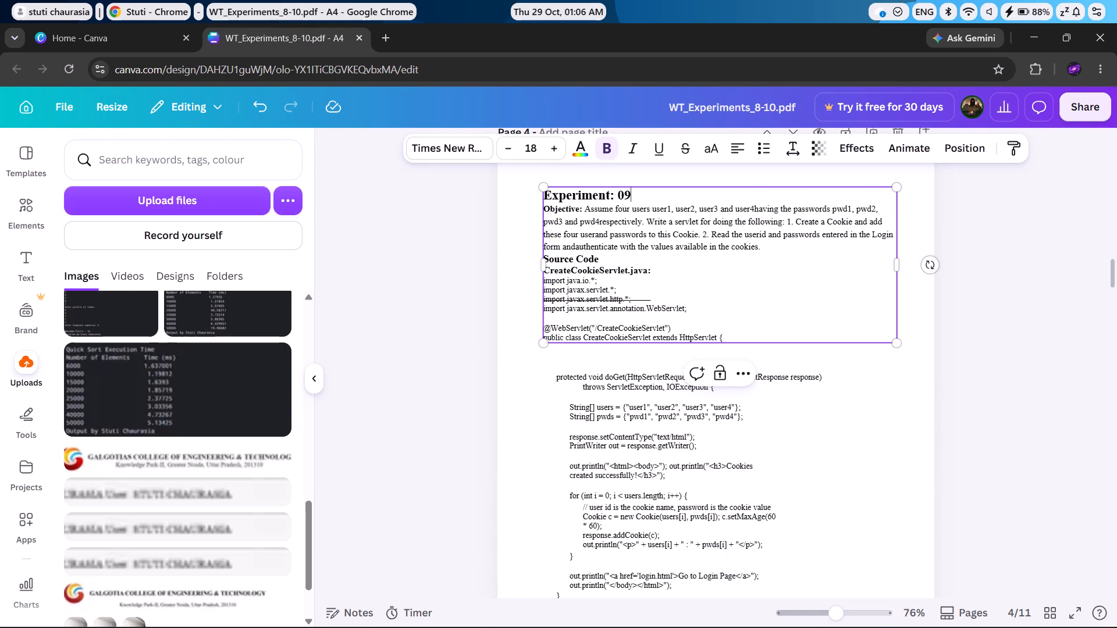
drag(636, 197, 542, 196)
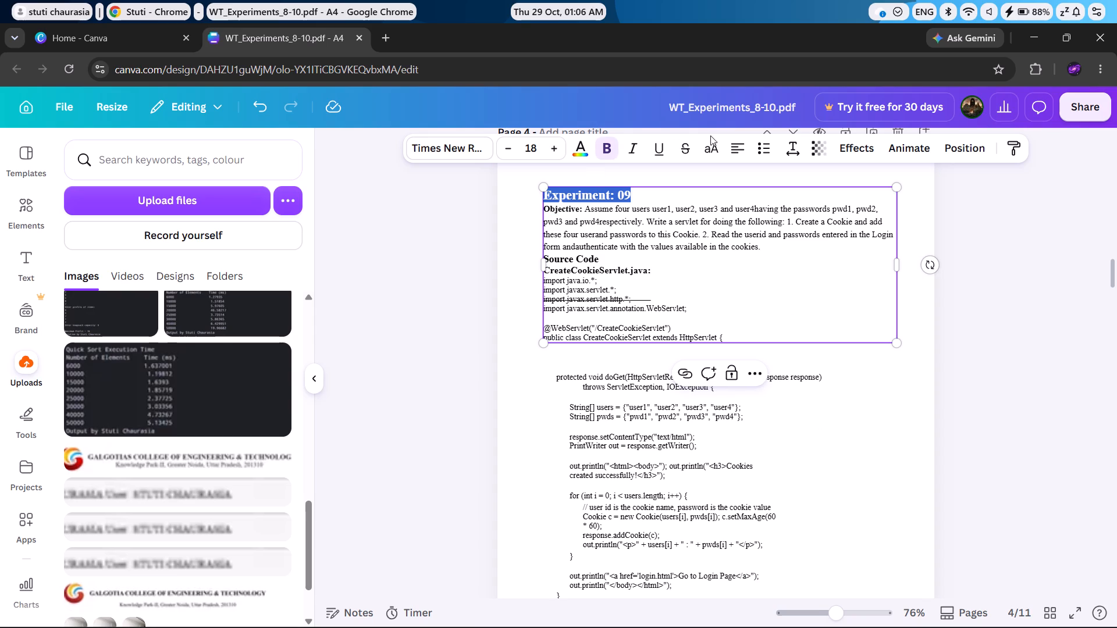
click(731, 154)
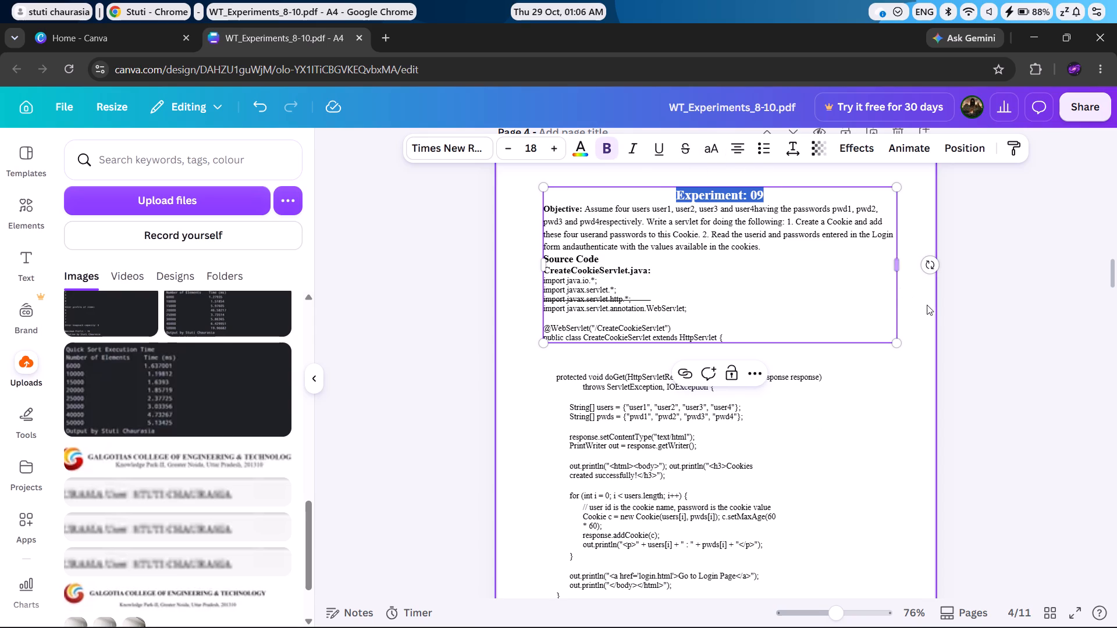
click(929, 306)
Duplicate the college banner on page 1 and move the copy down to the bottom of that page.
scroll(929, 306, up, 7)
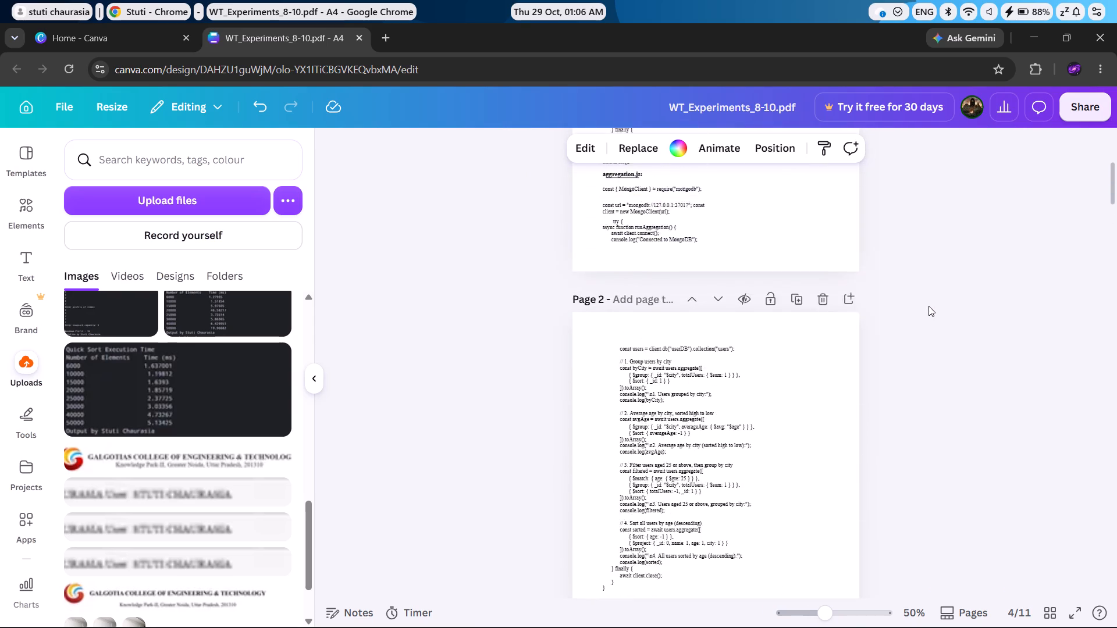
scroll(929, 306, up, 3)
click(684, 207)
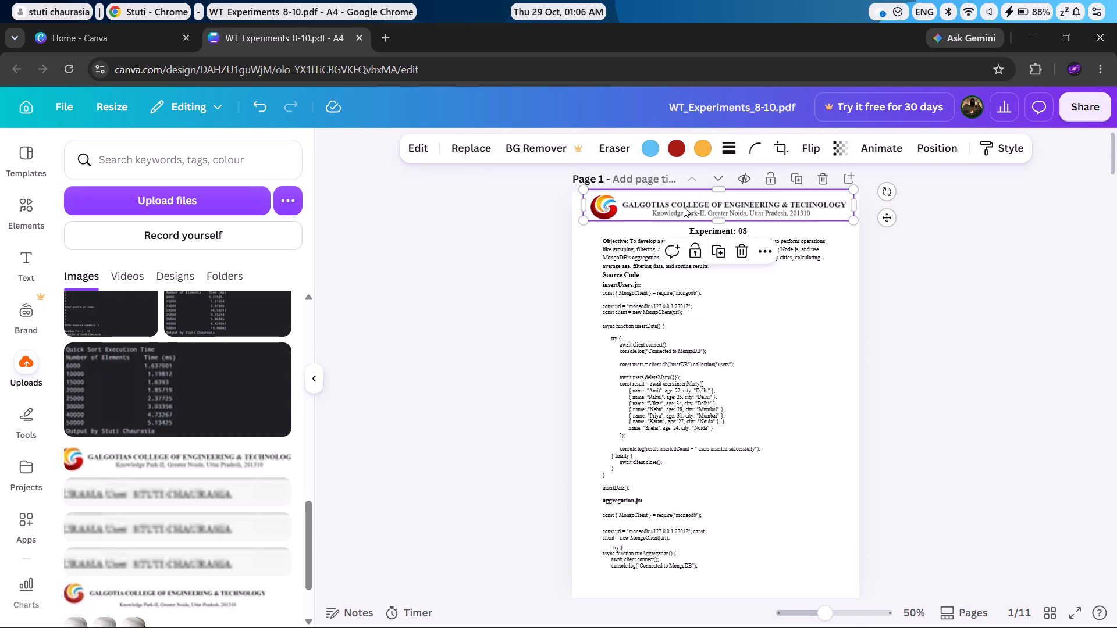
click(721, 255)
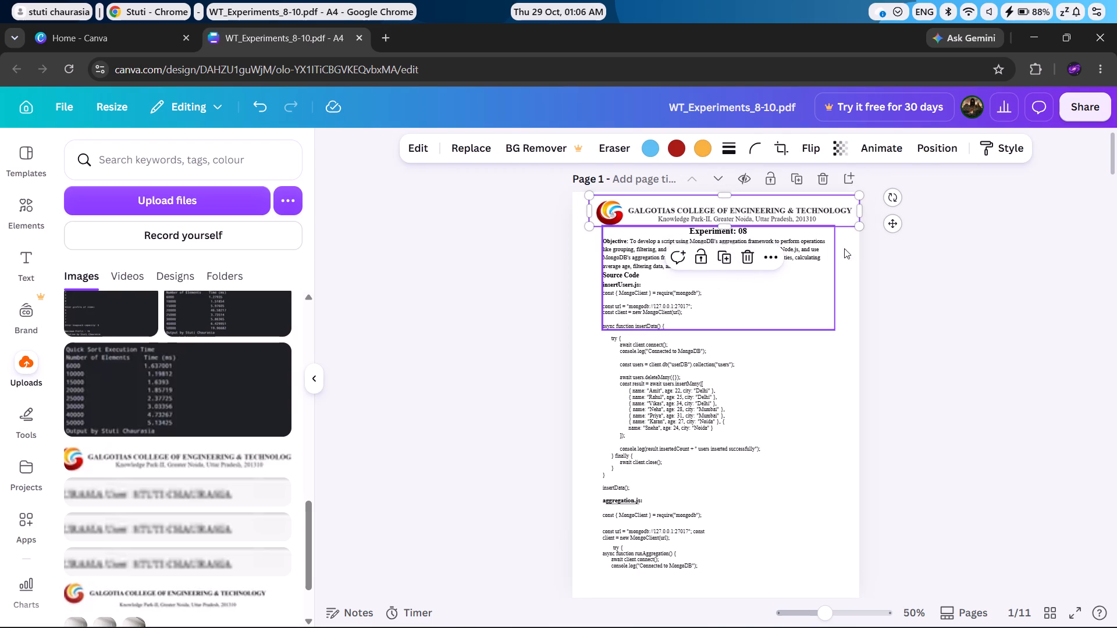
drag(893, 228, 894, 480)
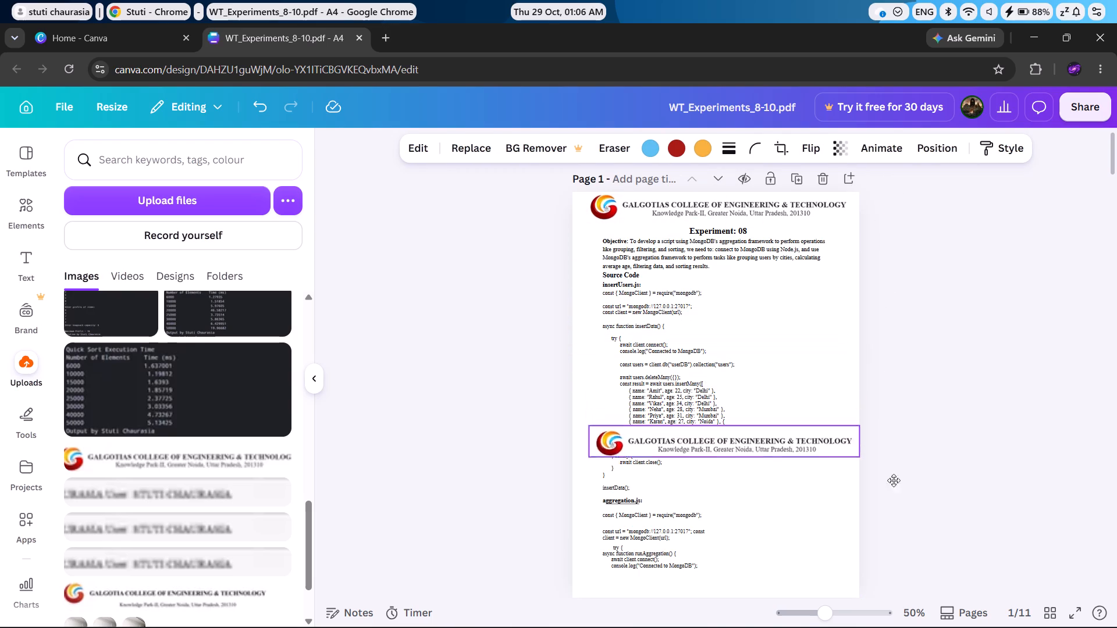
drag(894, 480, 891, 567)
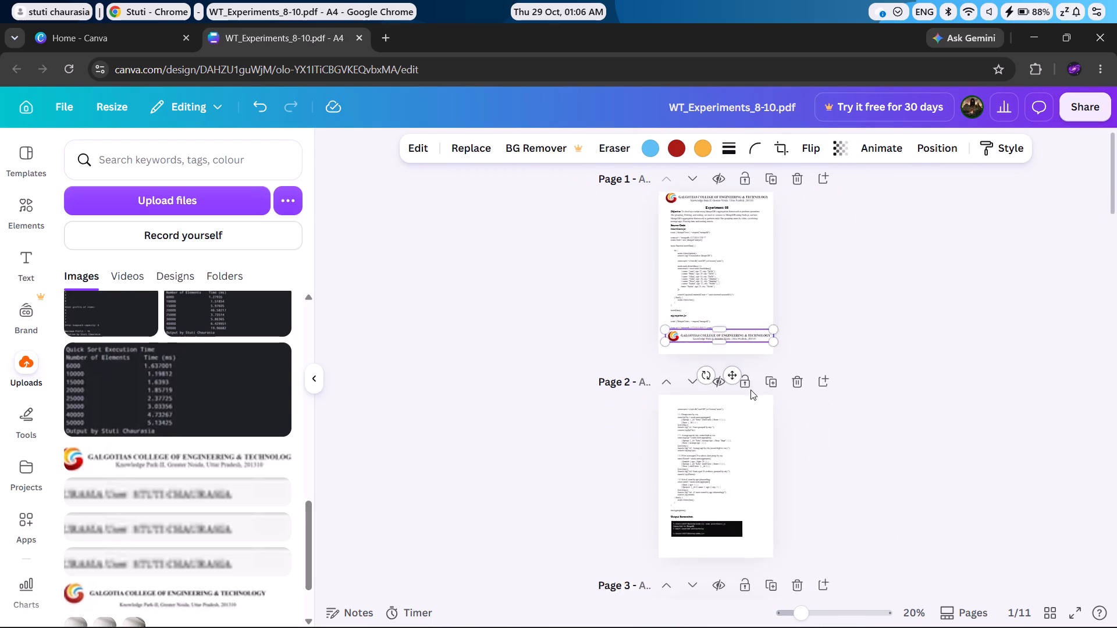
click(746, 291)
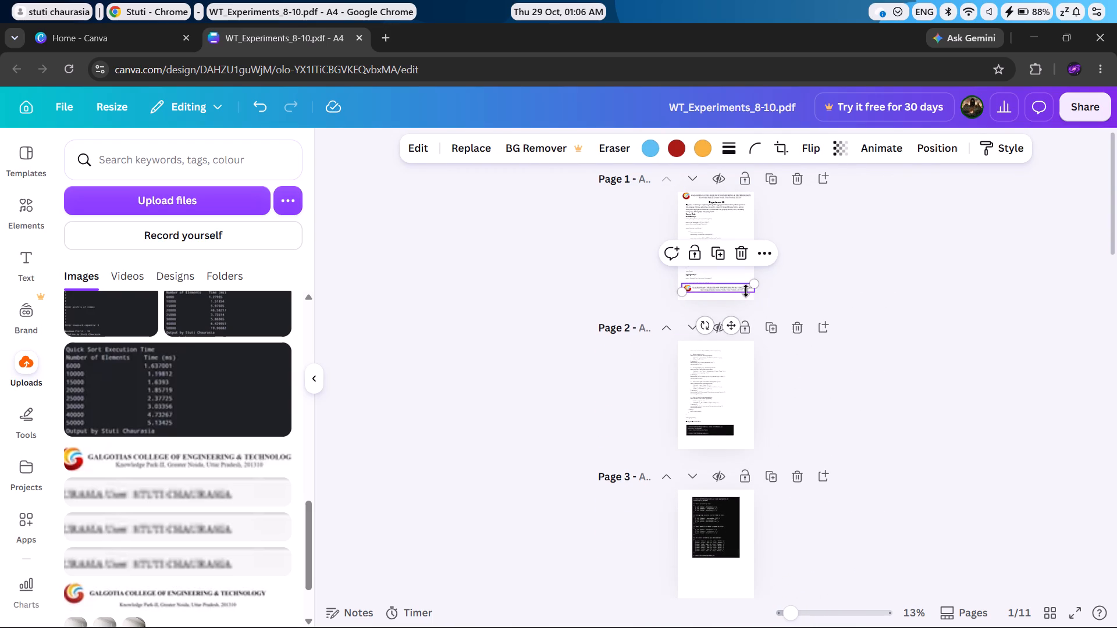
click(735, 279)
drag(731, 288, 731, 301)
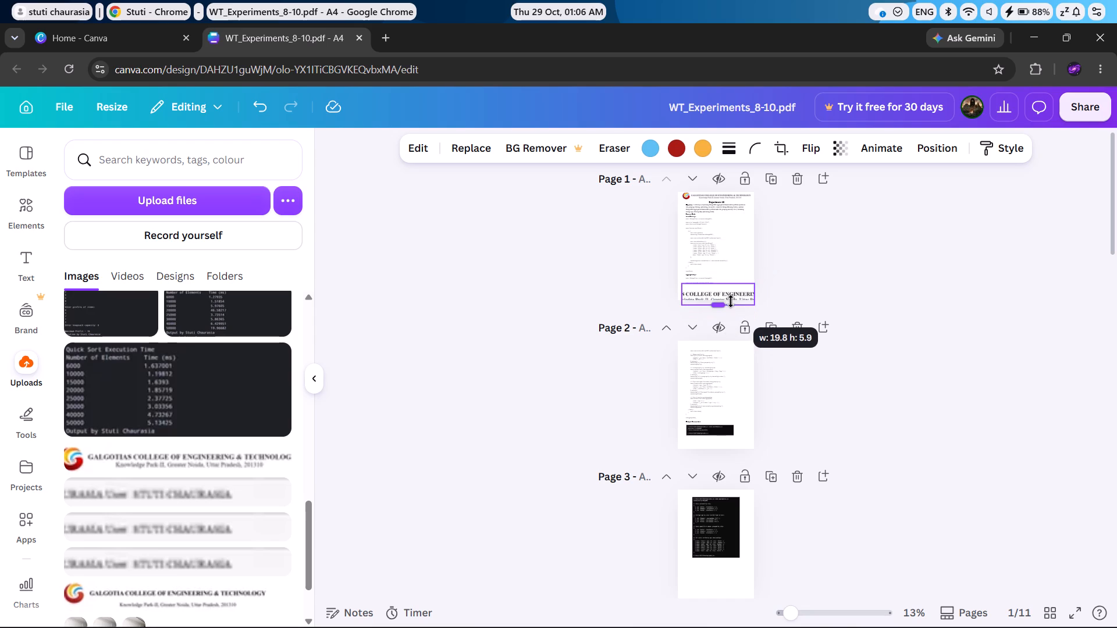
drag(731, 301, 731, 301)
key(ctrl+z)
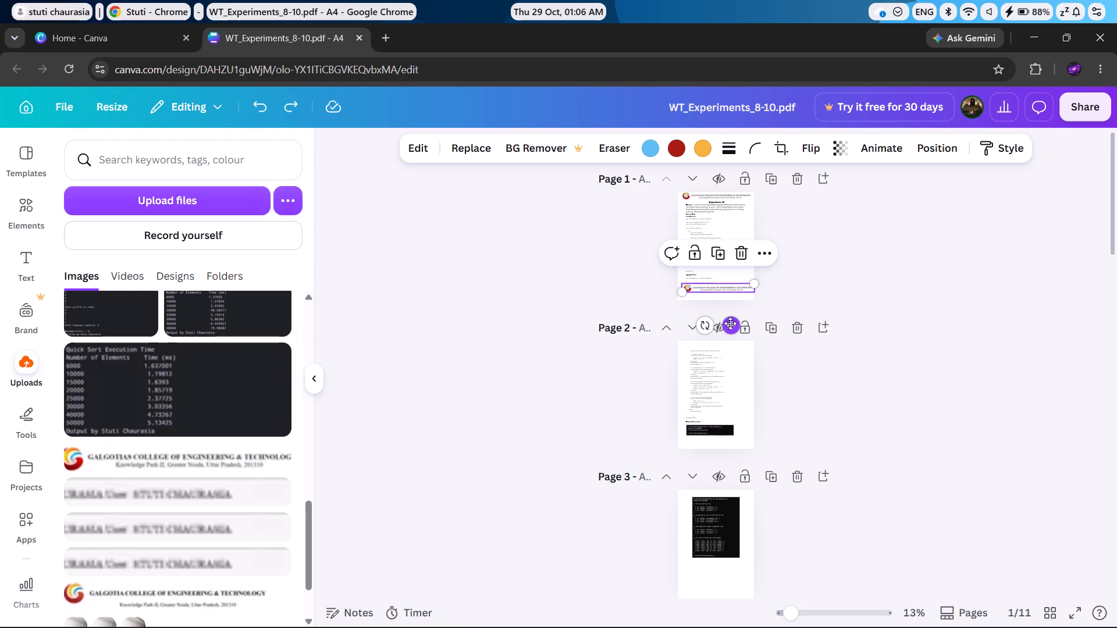
Move the banner copy from page 1 to the top of page 4, above the "Experiment: 09" heading.
drag(728, 324, 722, 617)
scroll(691, 503, down, 4)
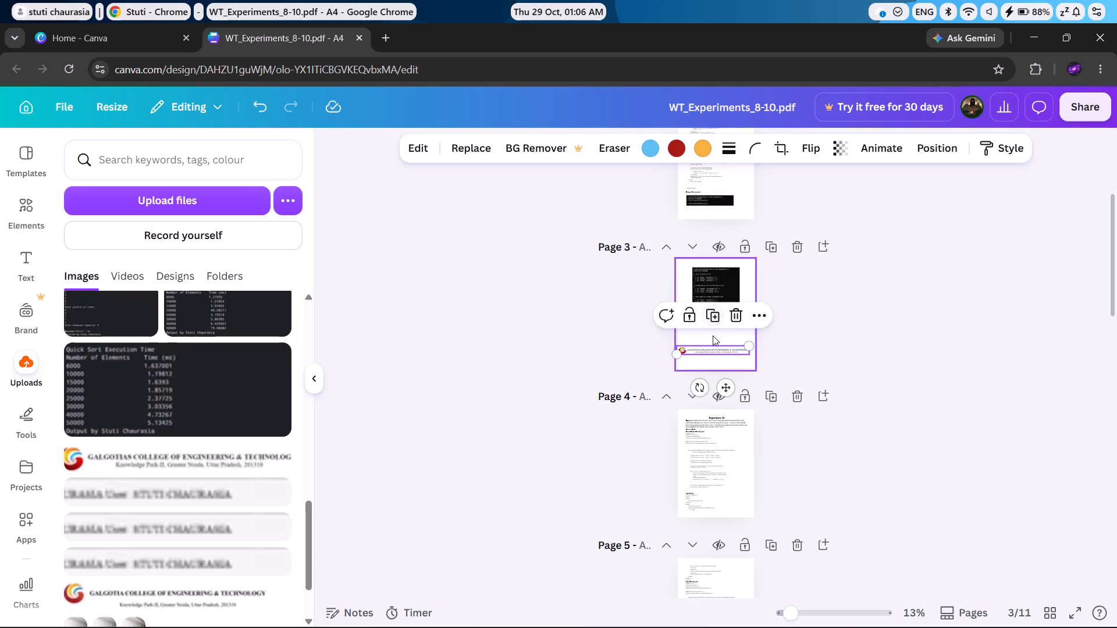
drag(724, 385, 733, 469)
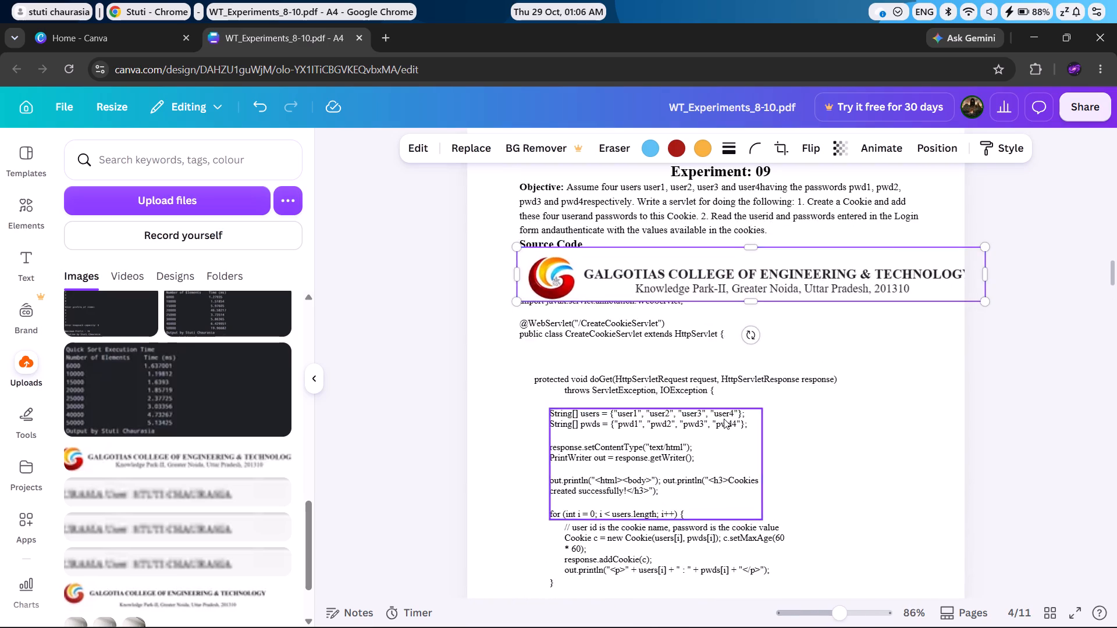
scroll(724, 419, up, 1)
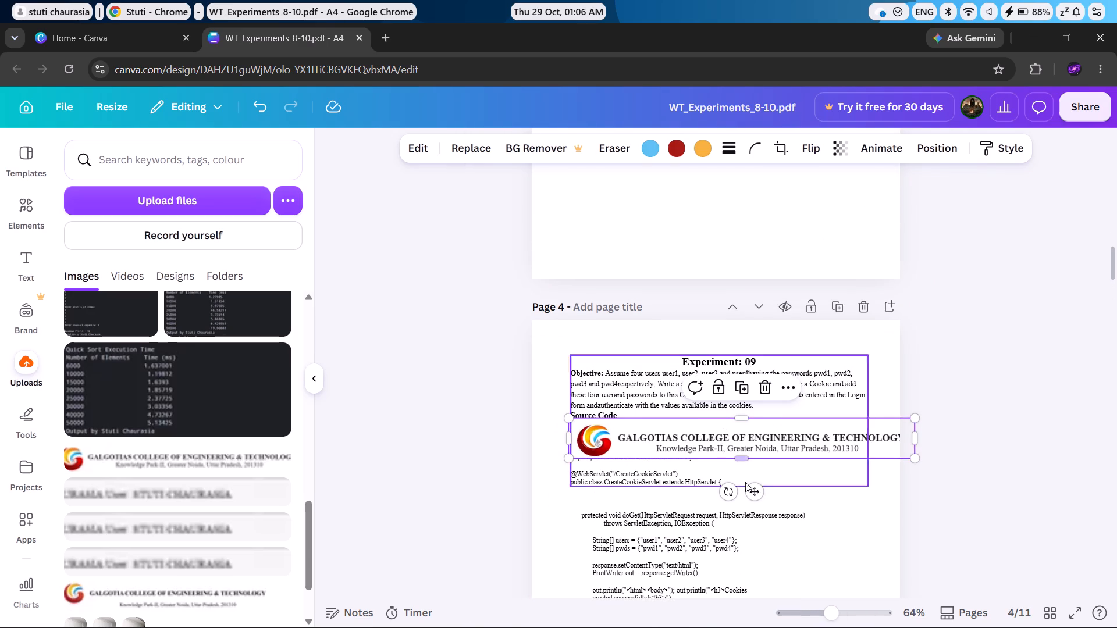
drag(751, 495, 727, 393)
Delete the stray line running through the import statements on page 4, shifting the Experiment 09 text block aside and back.
click(863, 457)
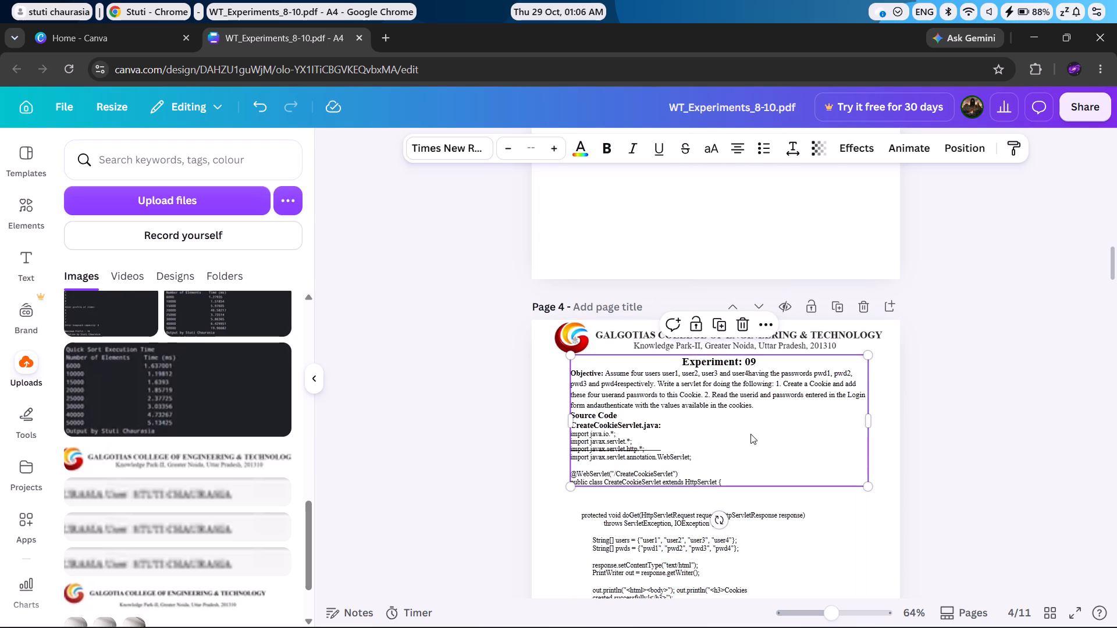
drag(749, 429, 842, 427)
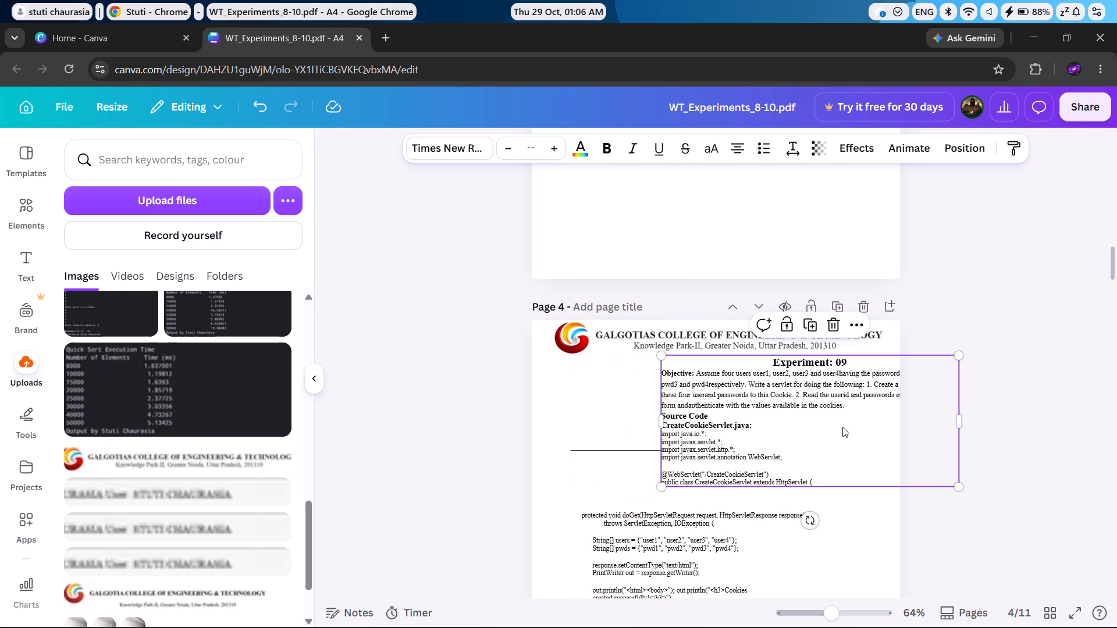
click(624, 449)
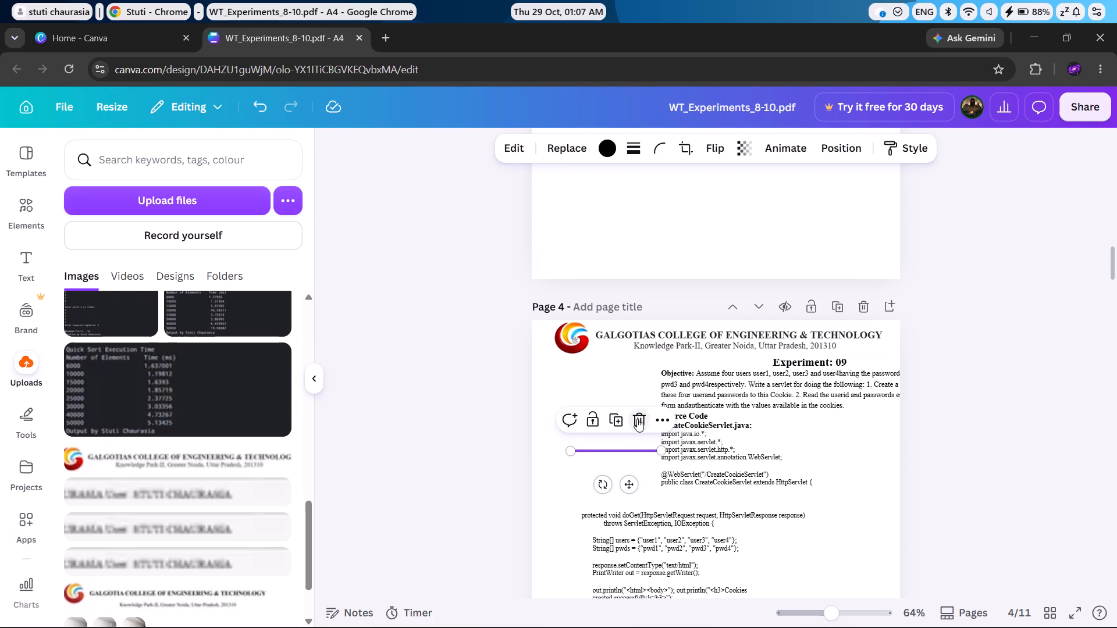
click(637, 419)
drag(724, 438, 645, 443)
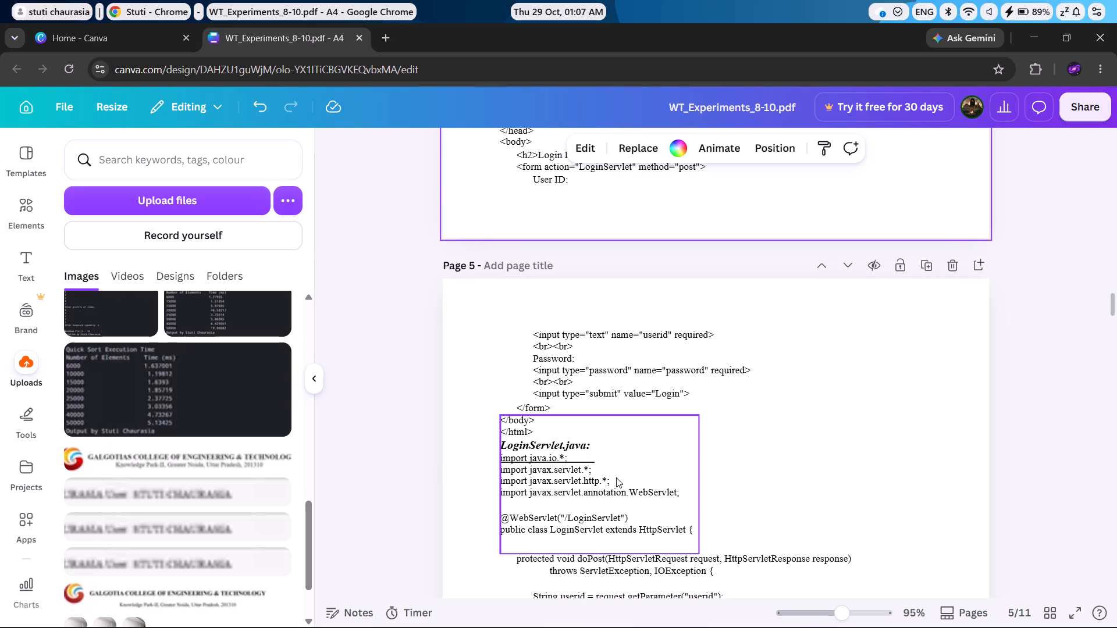
Move the LoginServlet.java text block on page 5 aside and delete the stray line by "import java.io.*;".
drag(616, 477, 681, 477)
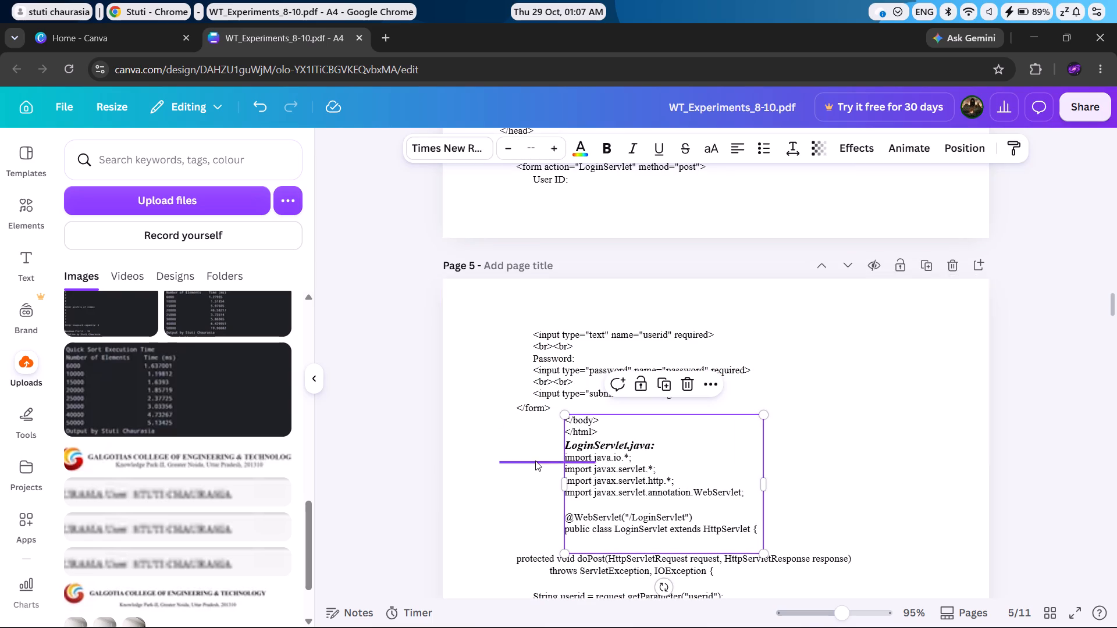
click(535, 460)
click(535, 468)
scroll(535, 468, right, 1)
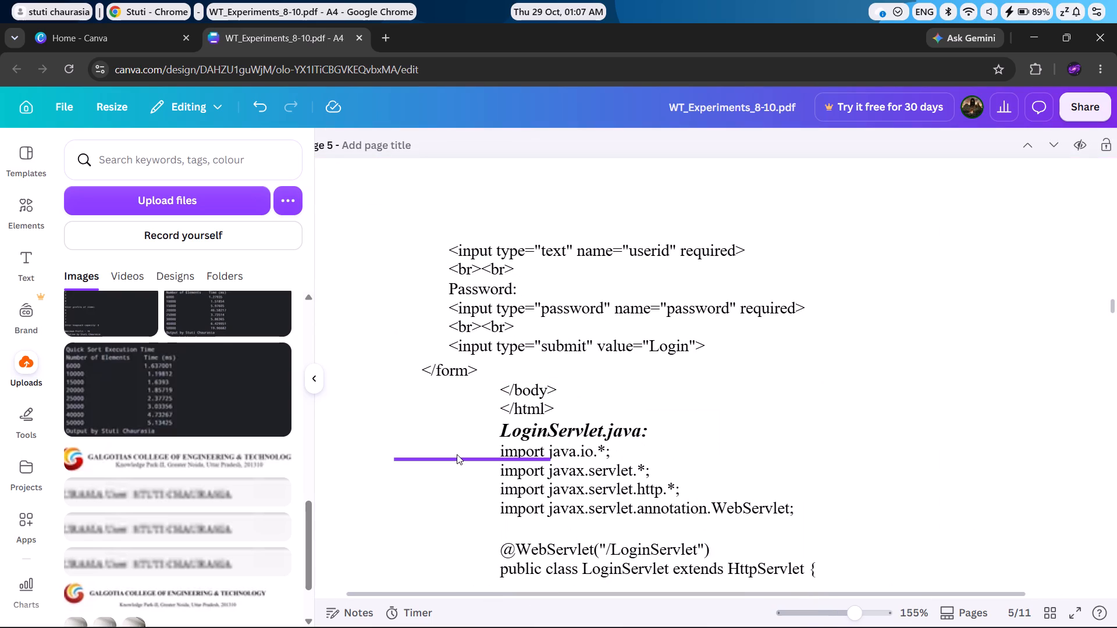
click(457, 455)
click(457, 462)
click(457, 462)
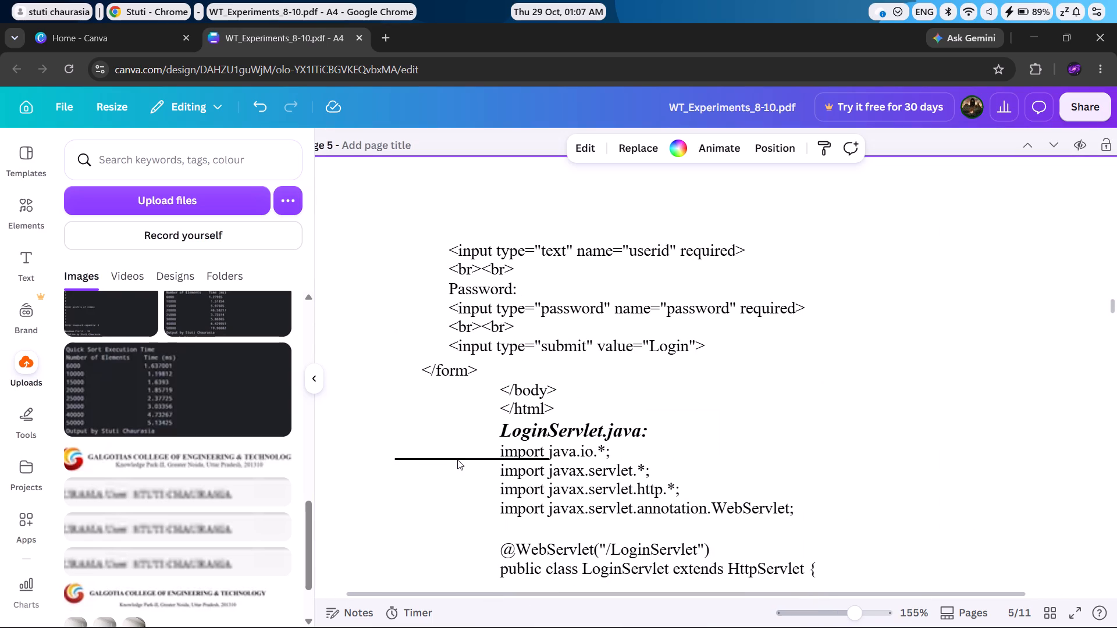
click(458, 459)
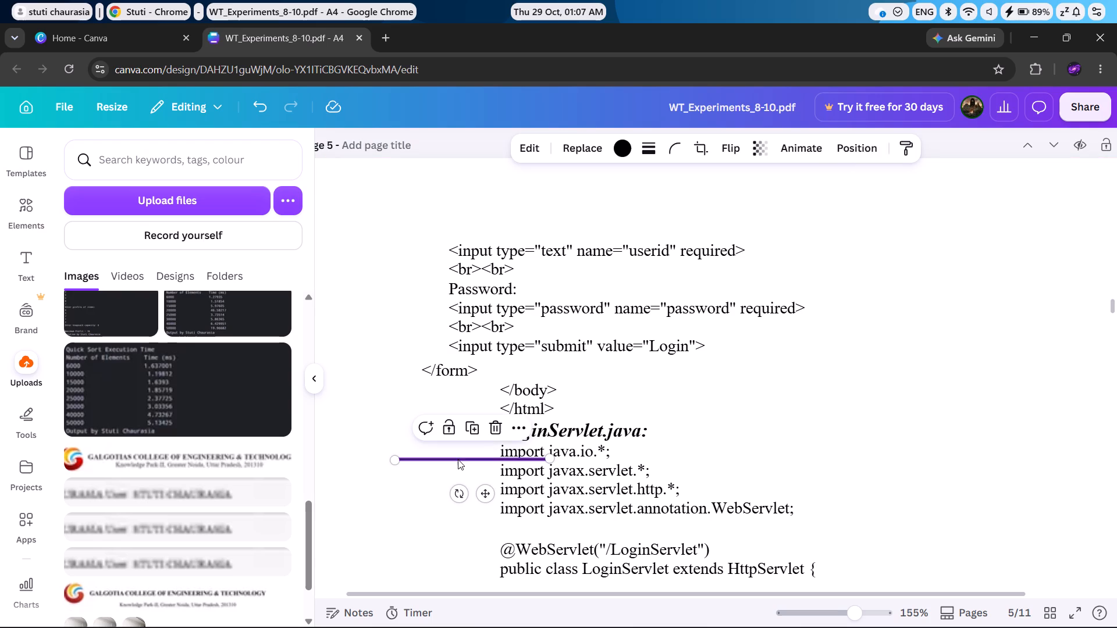
click(499, 435)
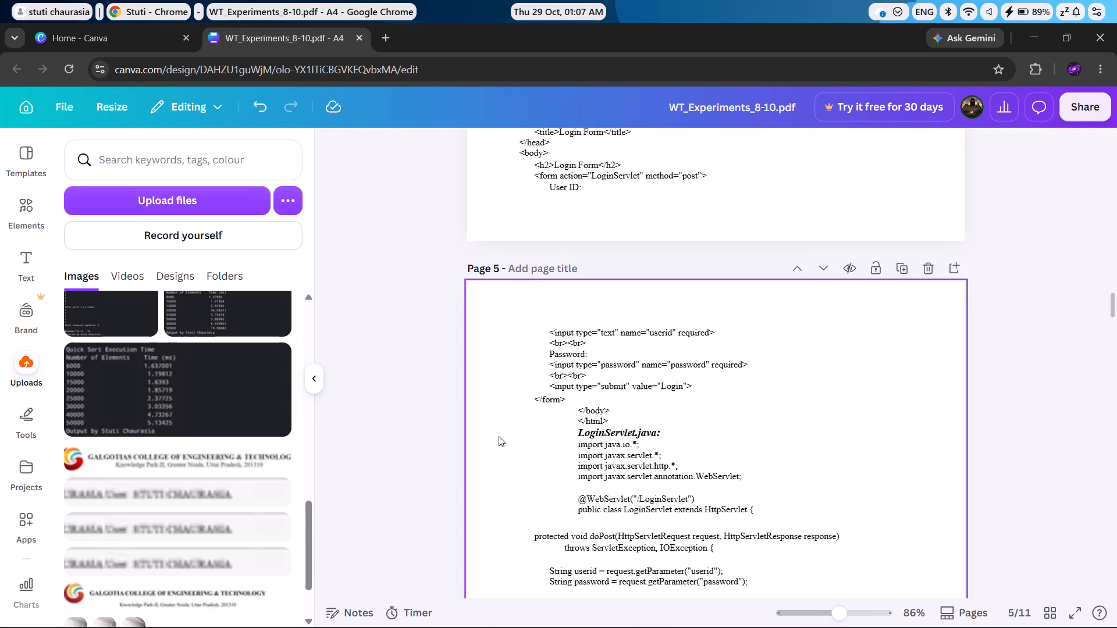
Move the LoginServlet.java text block back into line with the surrounding code, just beneath "</form>" on page 5.
scroll(499, 436, down, 1)
drag(619, 427, 584, 431)
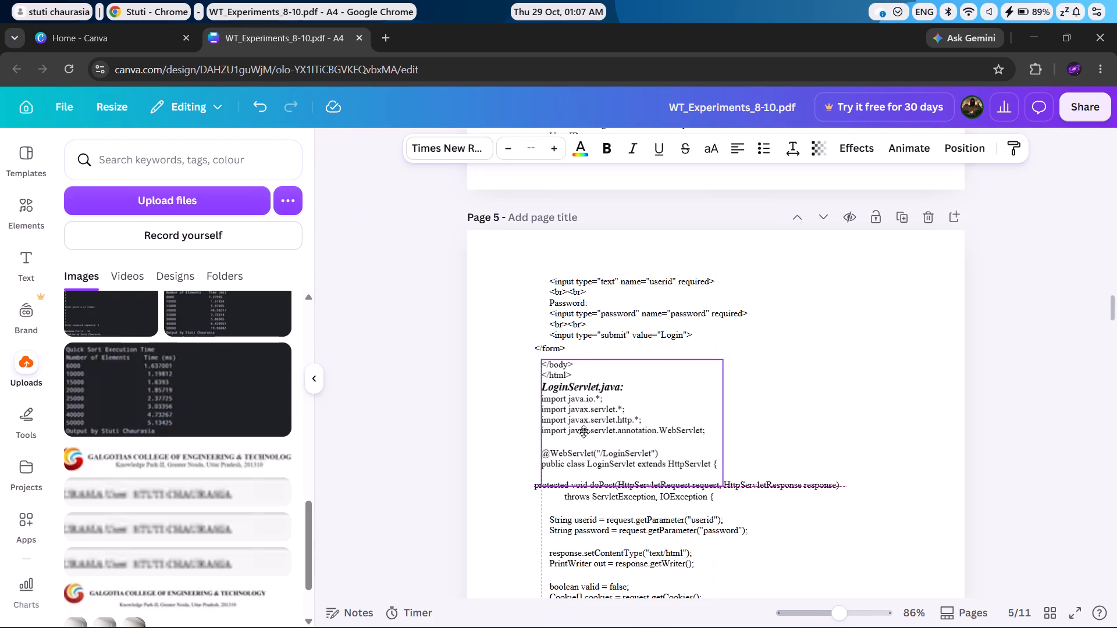
drag(584, 431, 584, 431)
click(799, 446)
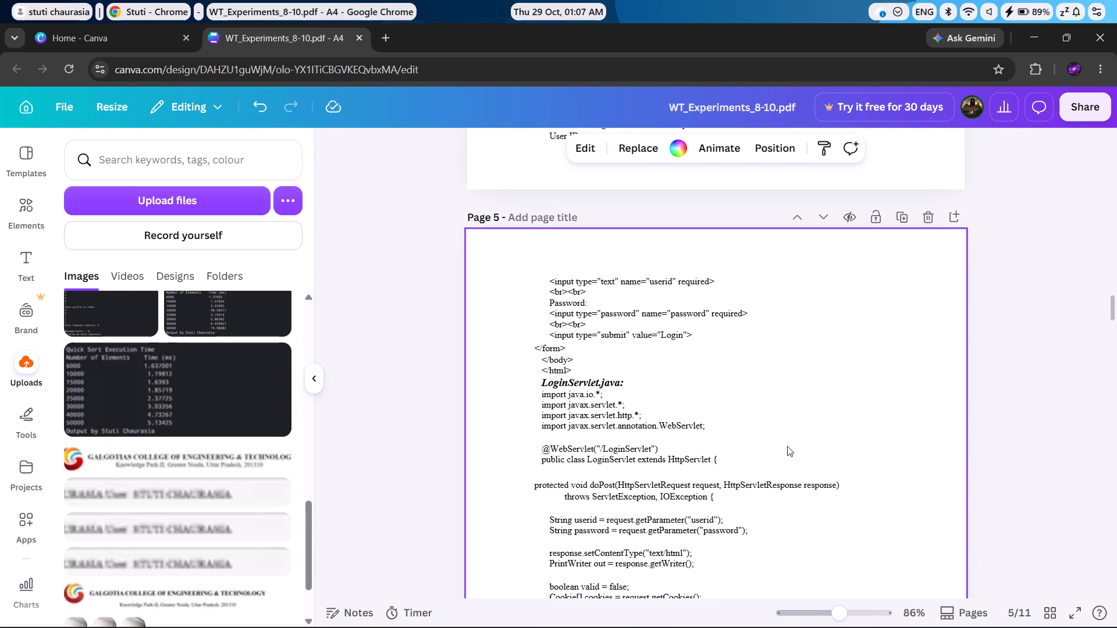
Select all the text on page 5 and remove the italics, including from the "LoginServlet.java:" heading.
scroll(611, 390, up, 2)
scroll(611, 390, down, 4)
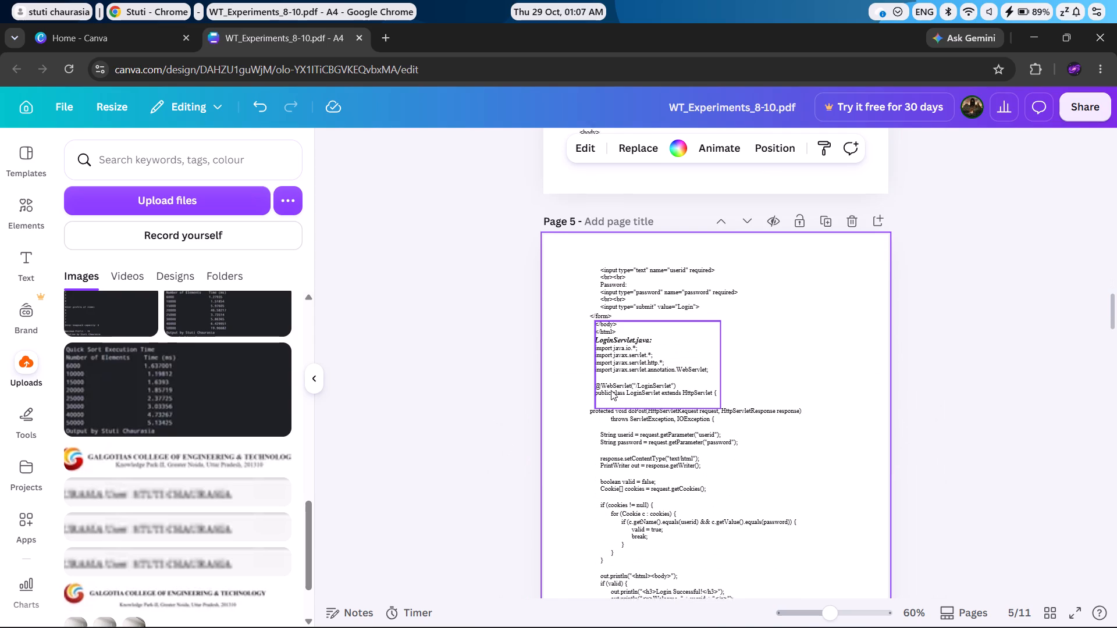
scroll(607, 383, down, 1)
drag(581, 171, 827, 583)
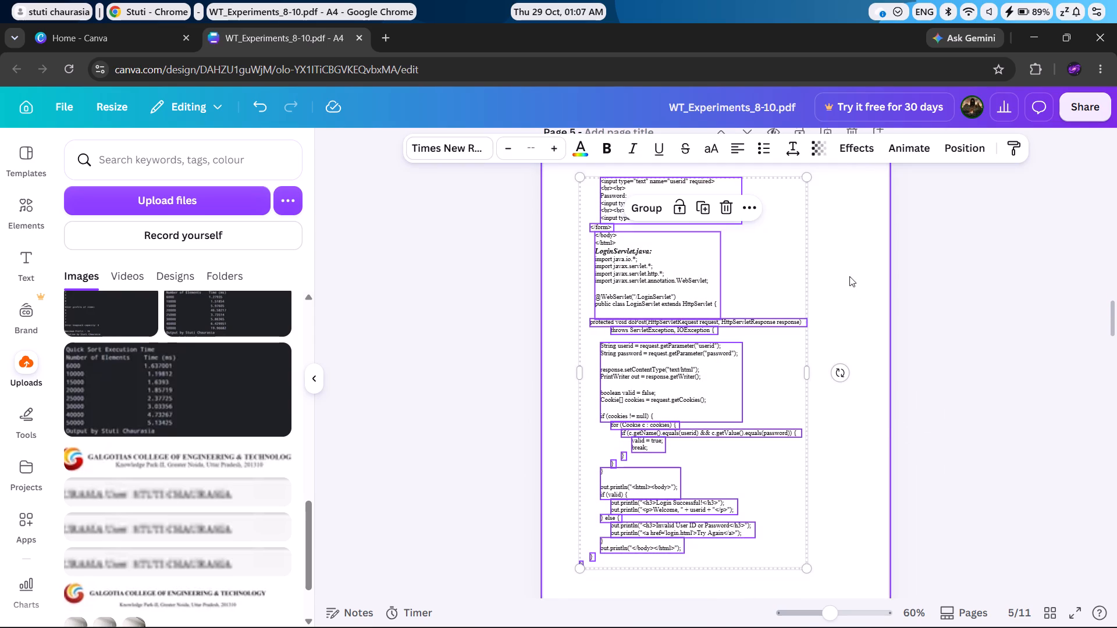
click(635, 148)
click(635, 150)
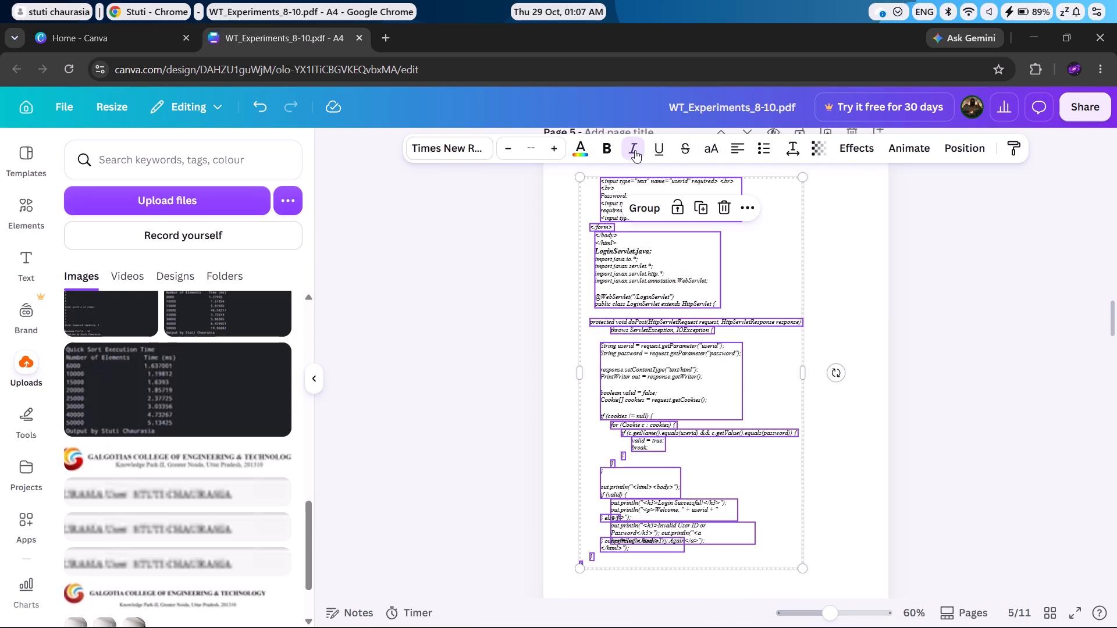
click(823, 245)
scroll(823, 245, right, 1)
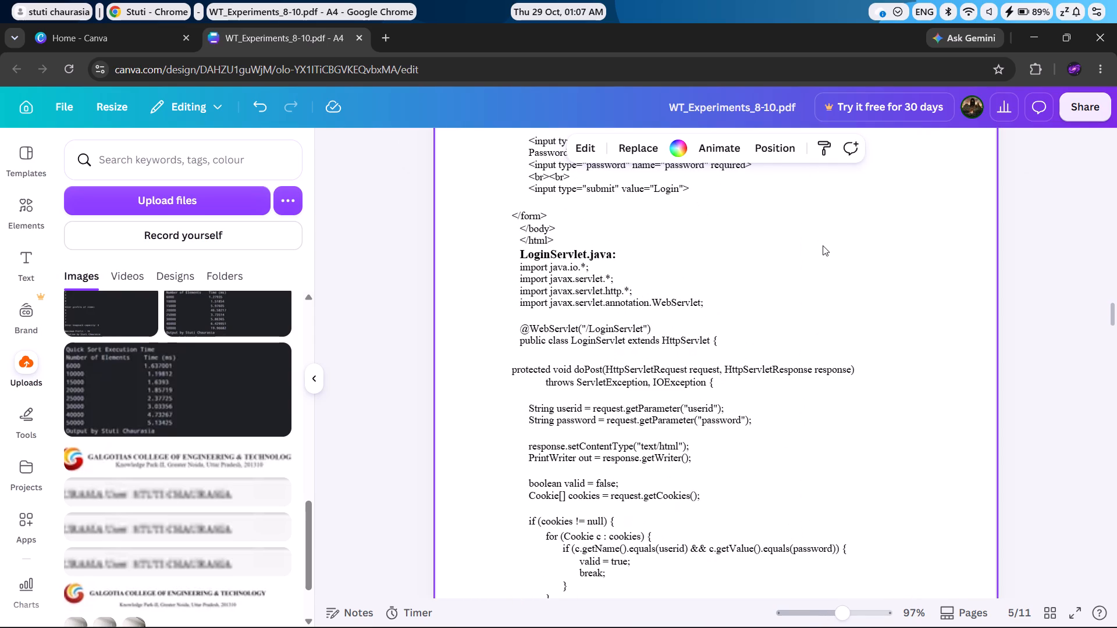
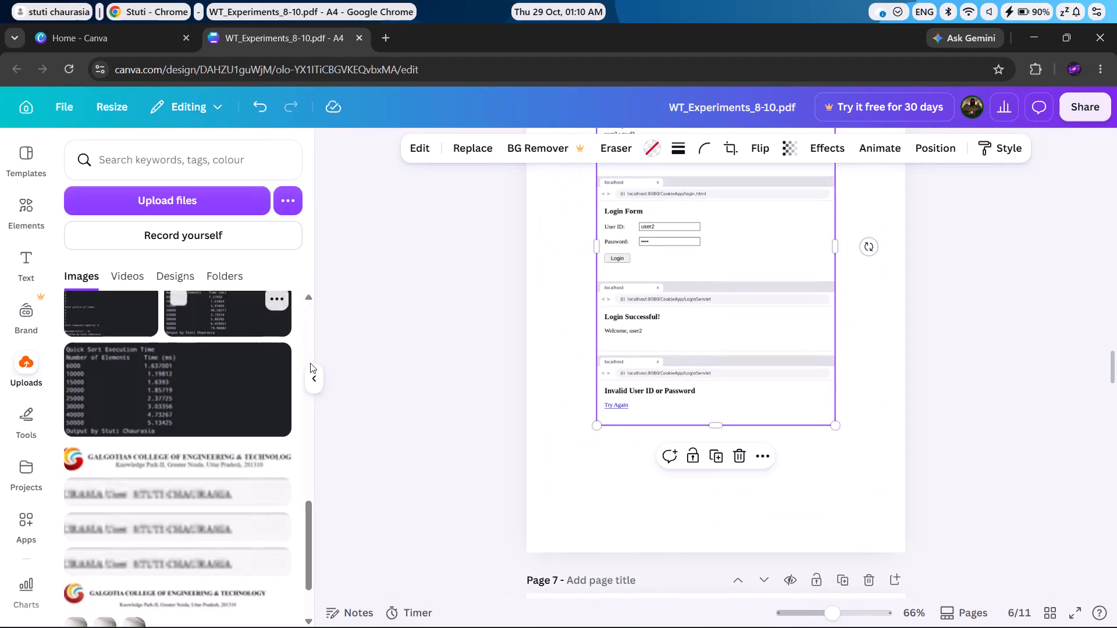
Duplicate the college banner on page 4 and move the copy to the top of page 7, over the Experiment: 10 heading area.
click(316, 384)
scroll(509, 405, down, 5)
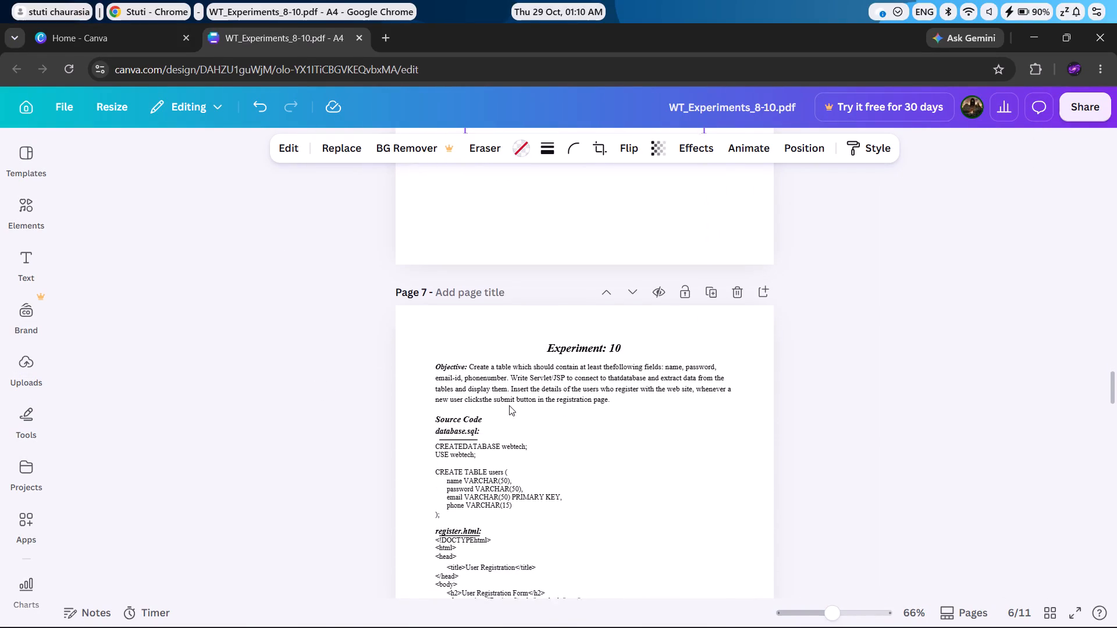
scroll(550, 344, up, 6)
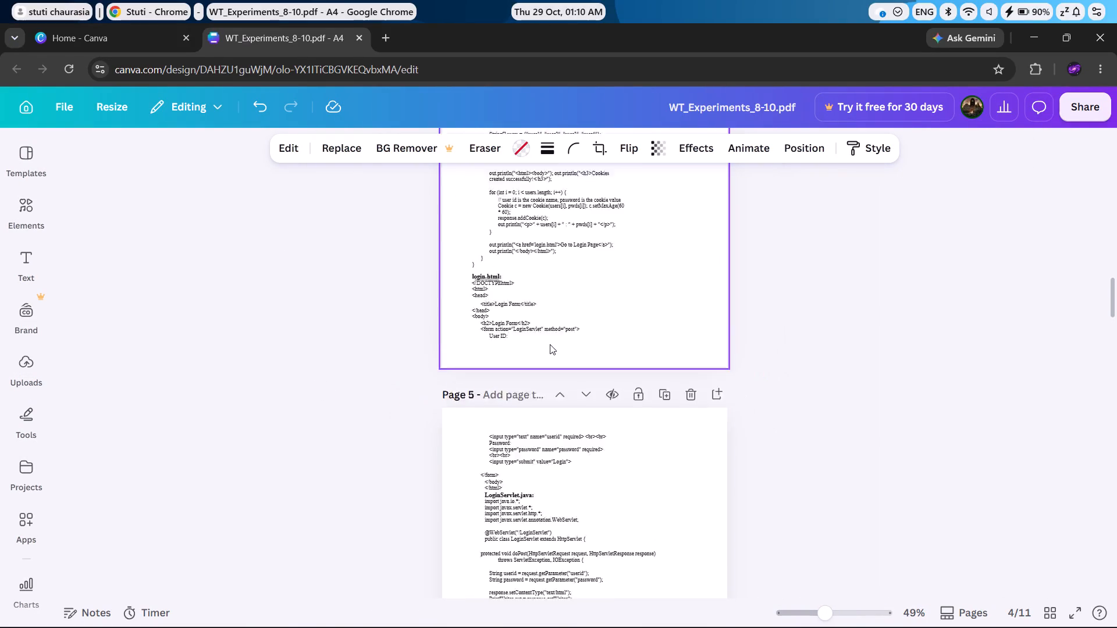
scroll(550, 344, up, 4)
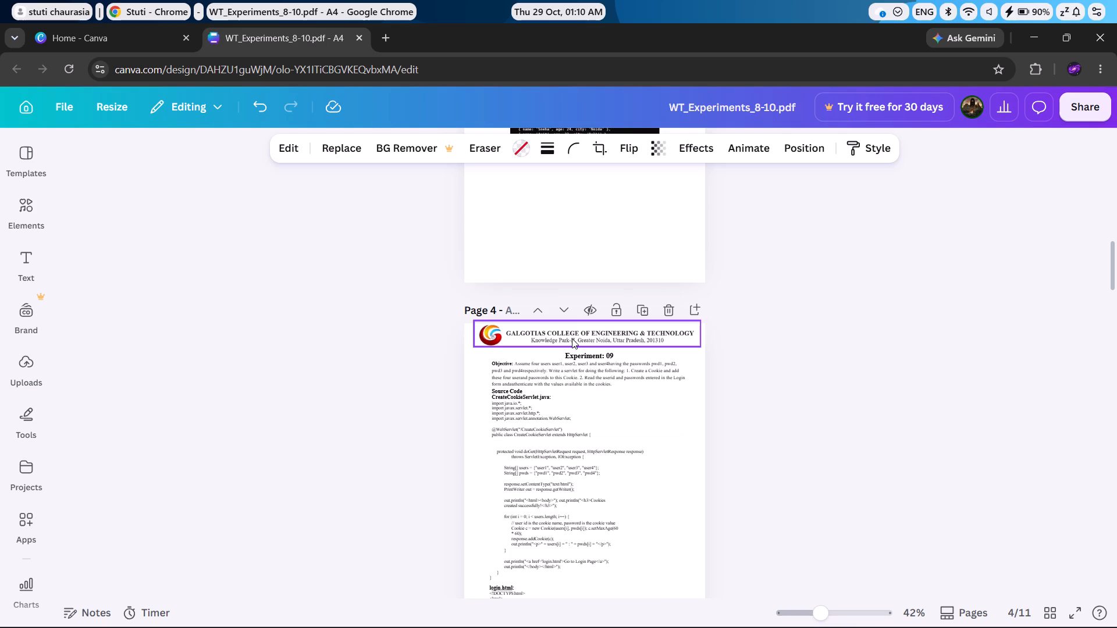
click(577, 340)
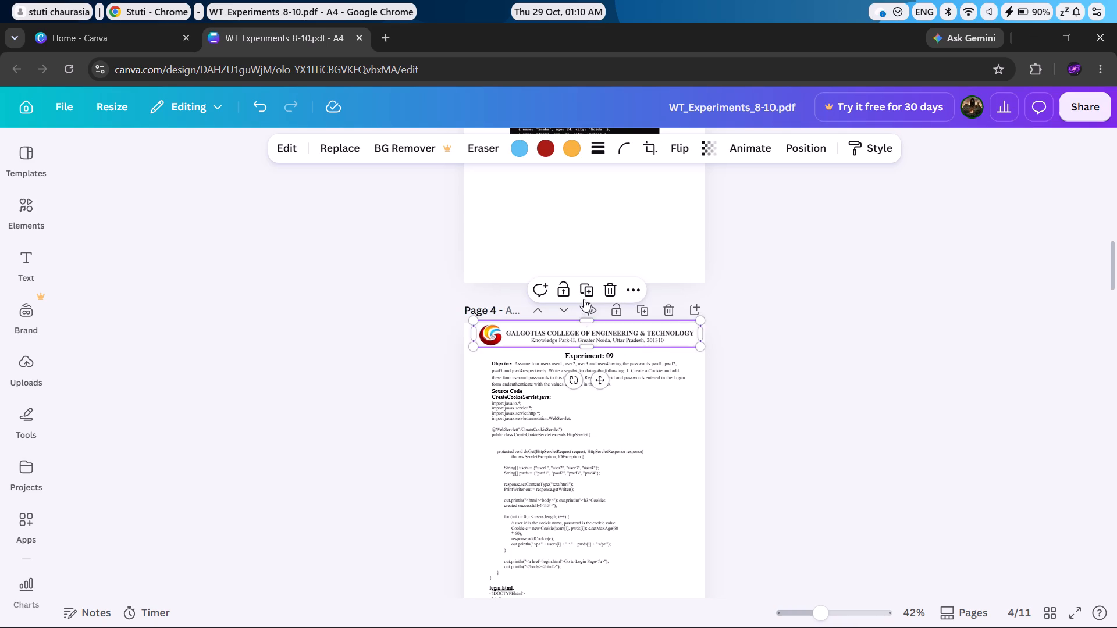
click(586, 286)
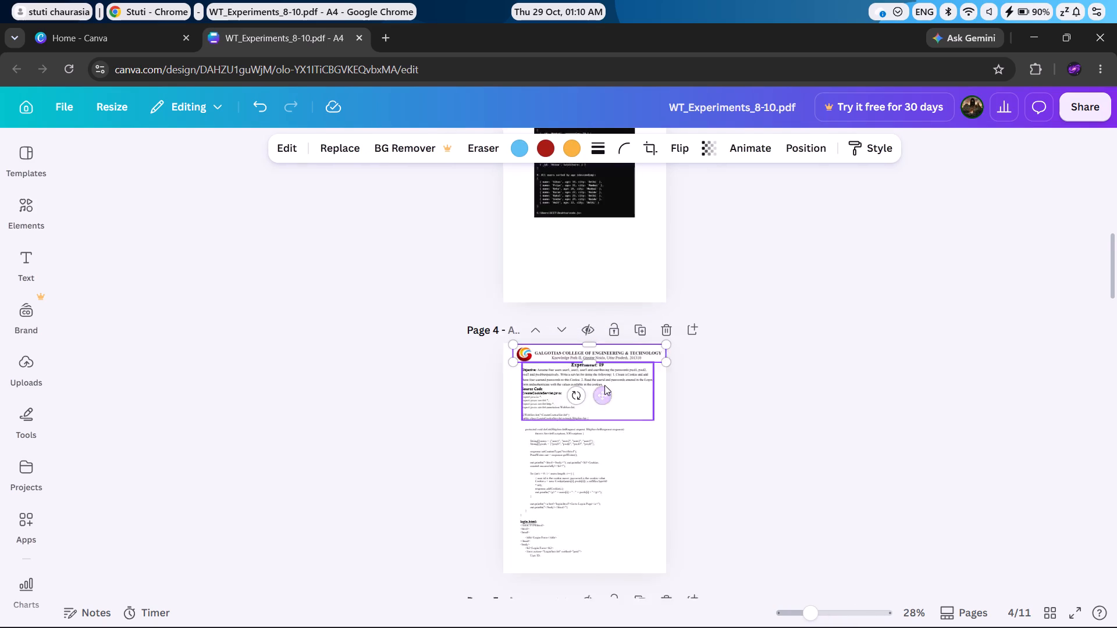
drag(604, 403, 607, 444)
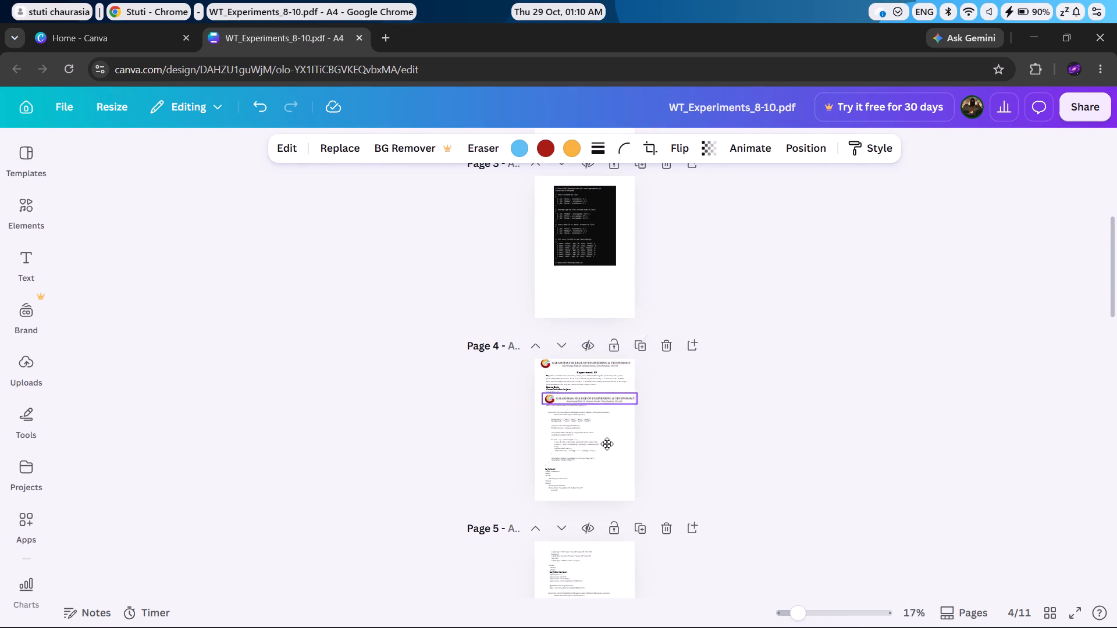
drag(607, 444, 611, 604)
scroll(611, 604, down, 1)
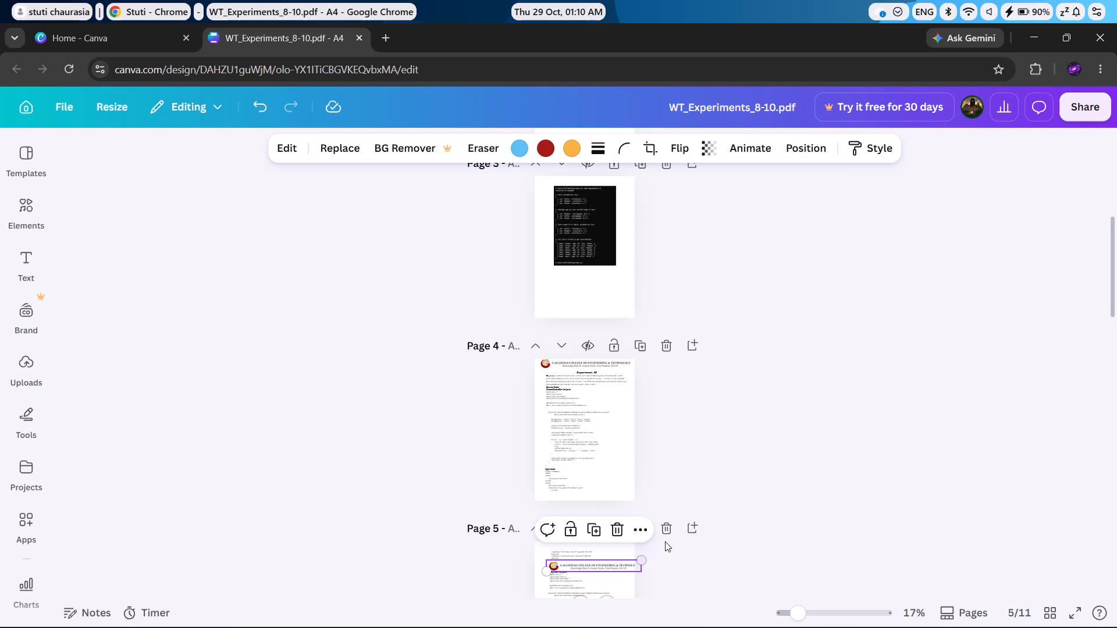
scroll(665, 541, down, 5)
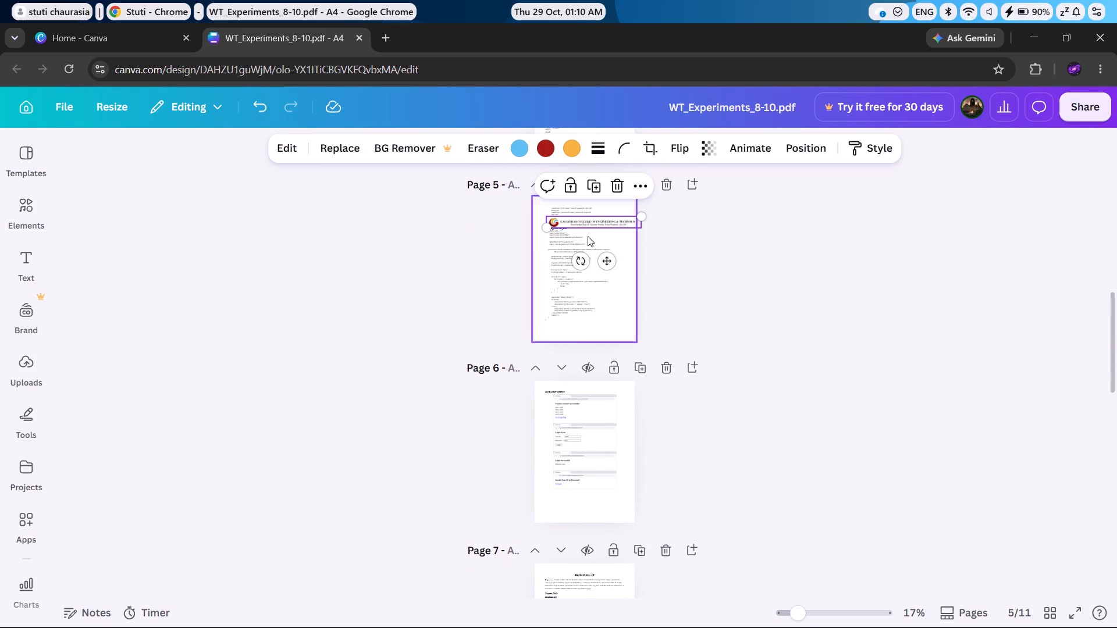
drag(606, 262, 591, 616)
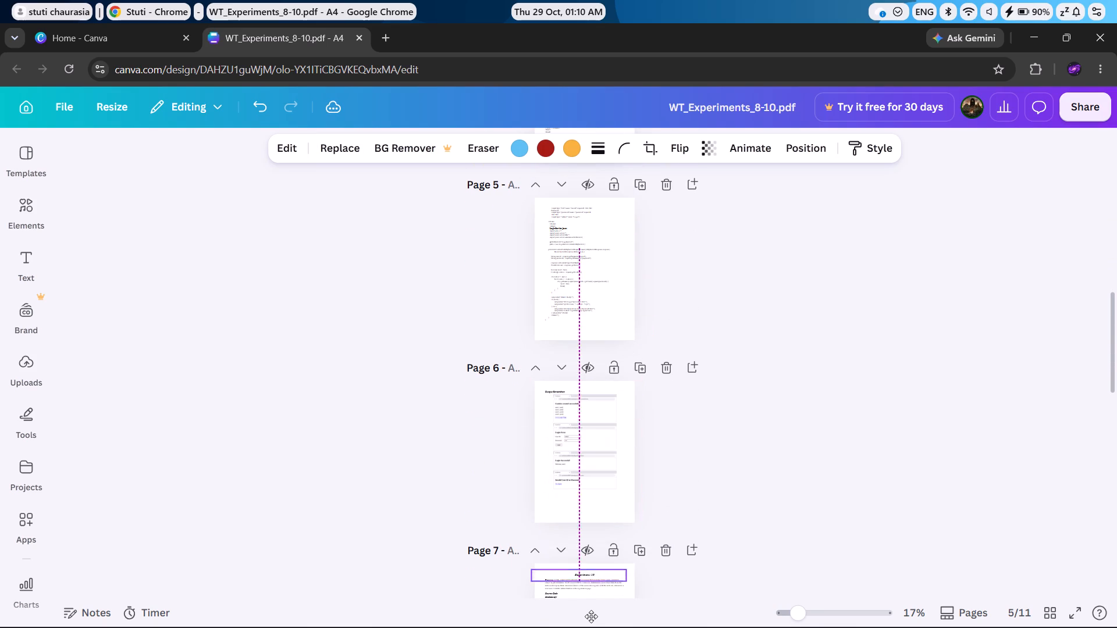
drag(591, 616, 592, 617)
scroll(587, 533, down, 3)
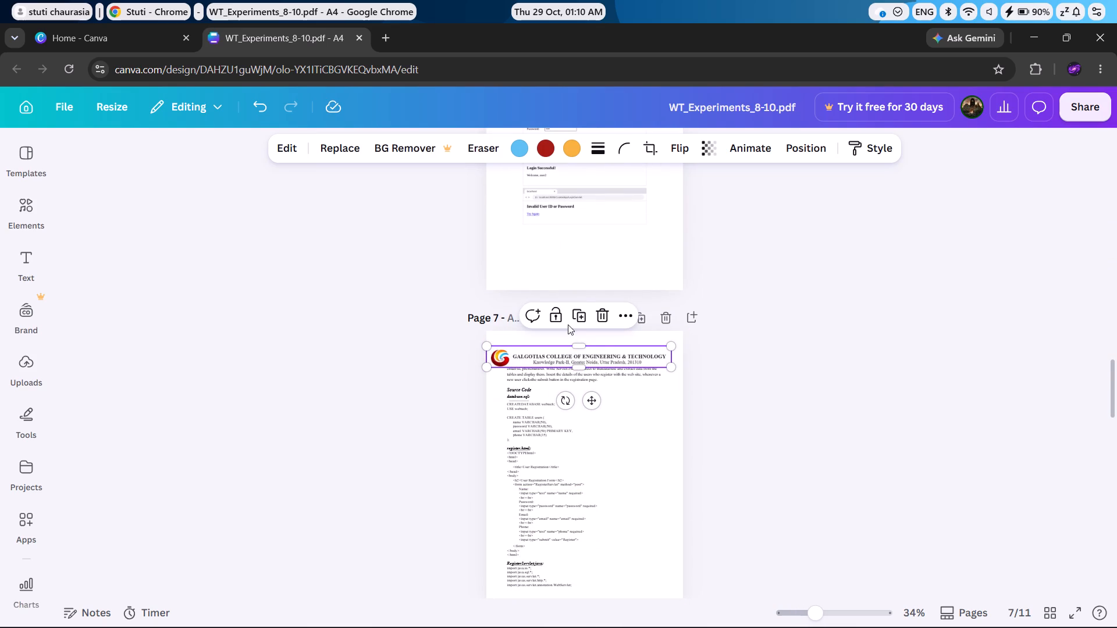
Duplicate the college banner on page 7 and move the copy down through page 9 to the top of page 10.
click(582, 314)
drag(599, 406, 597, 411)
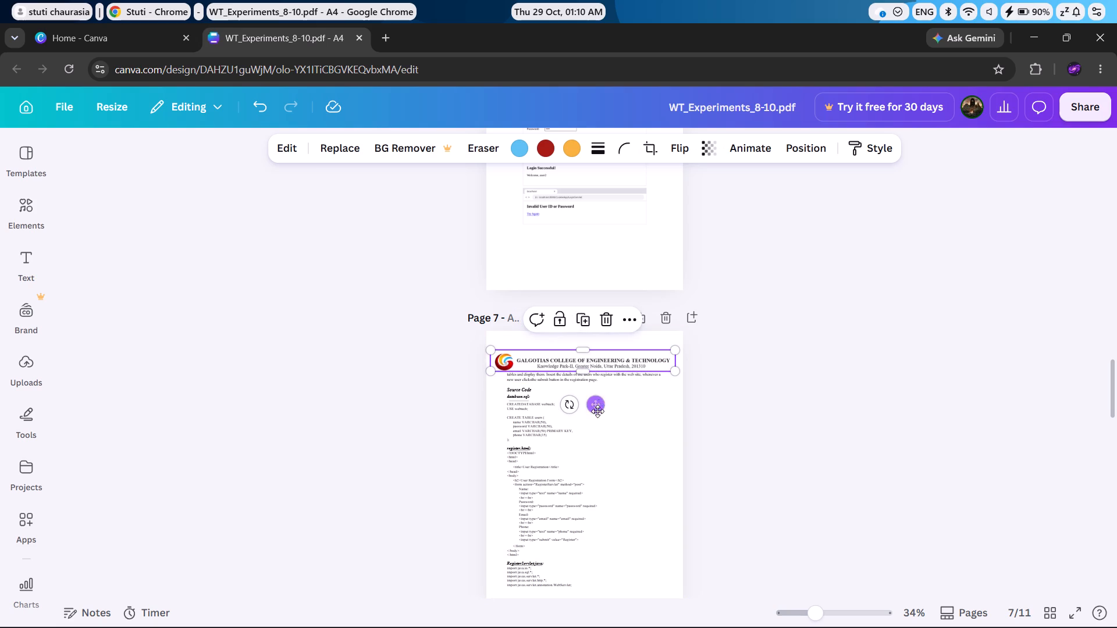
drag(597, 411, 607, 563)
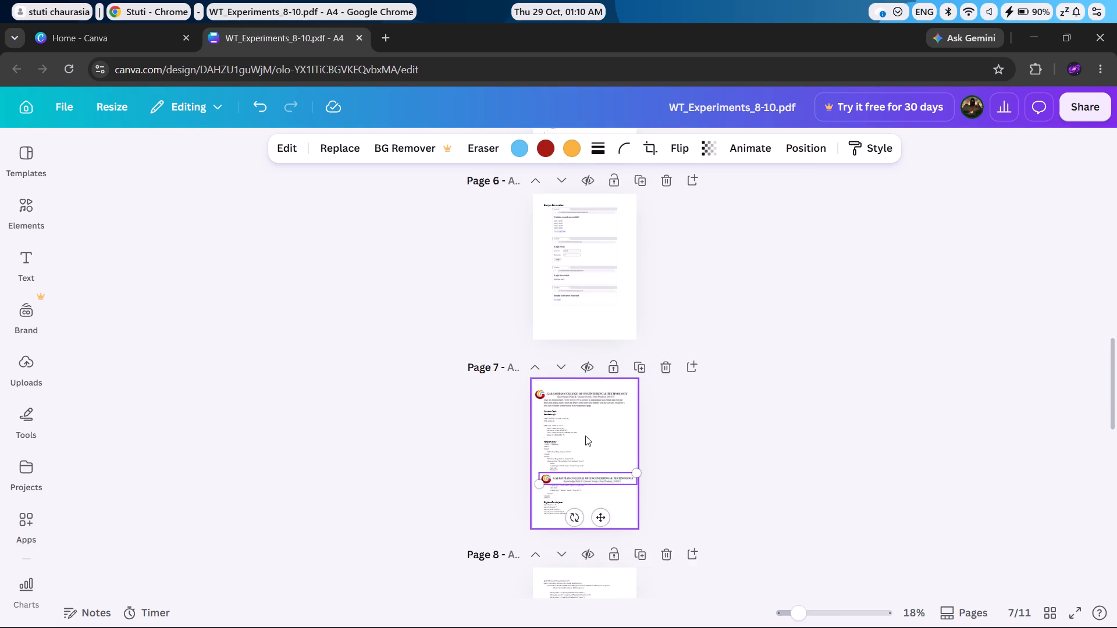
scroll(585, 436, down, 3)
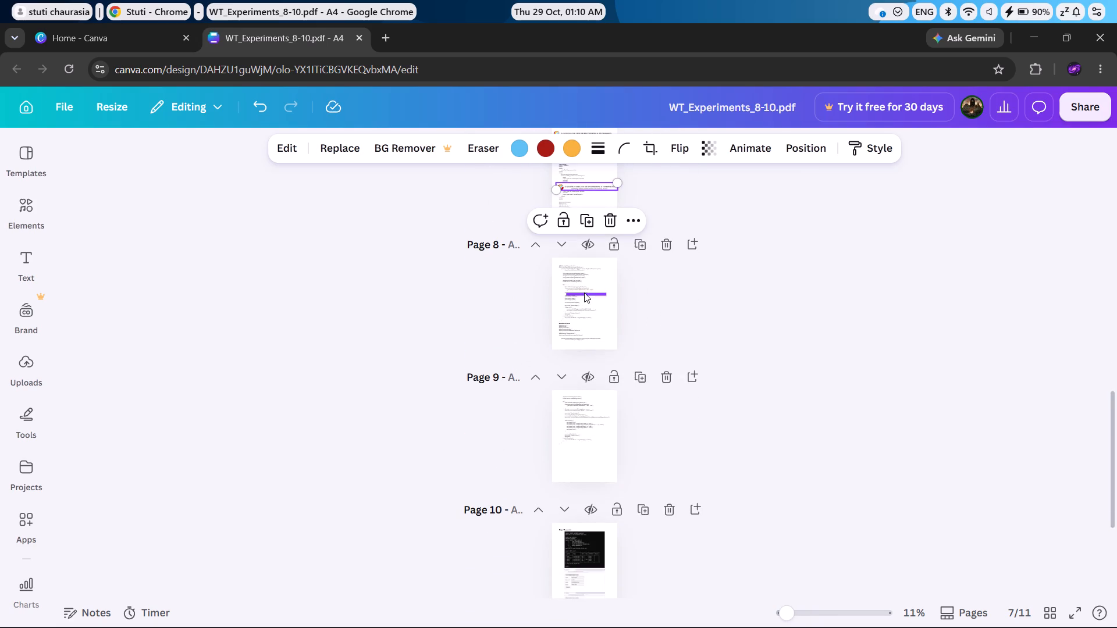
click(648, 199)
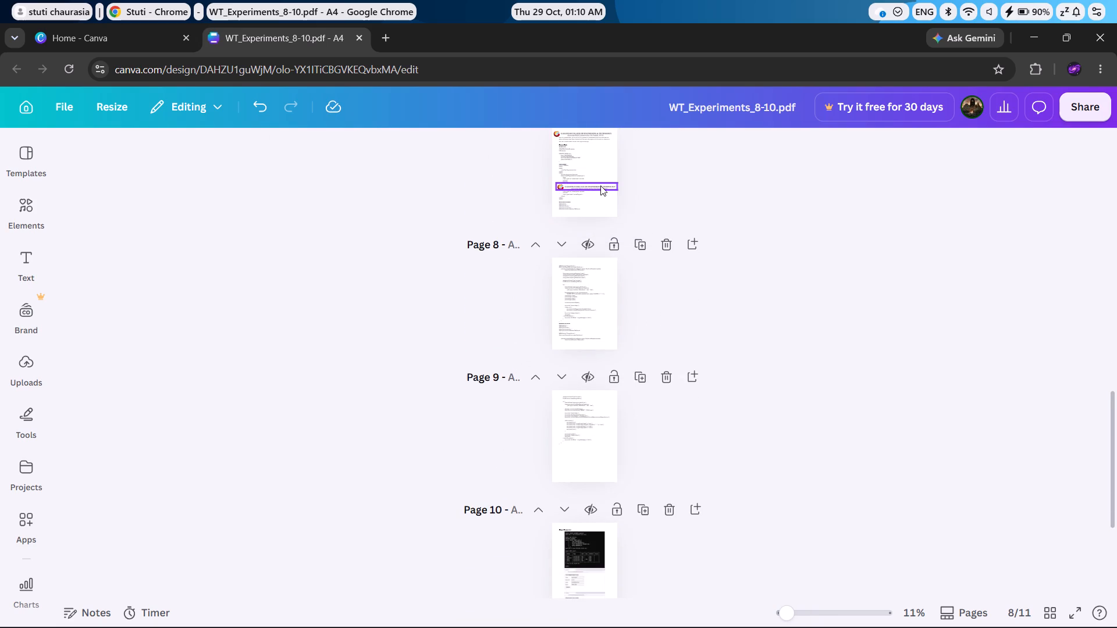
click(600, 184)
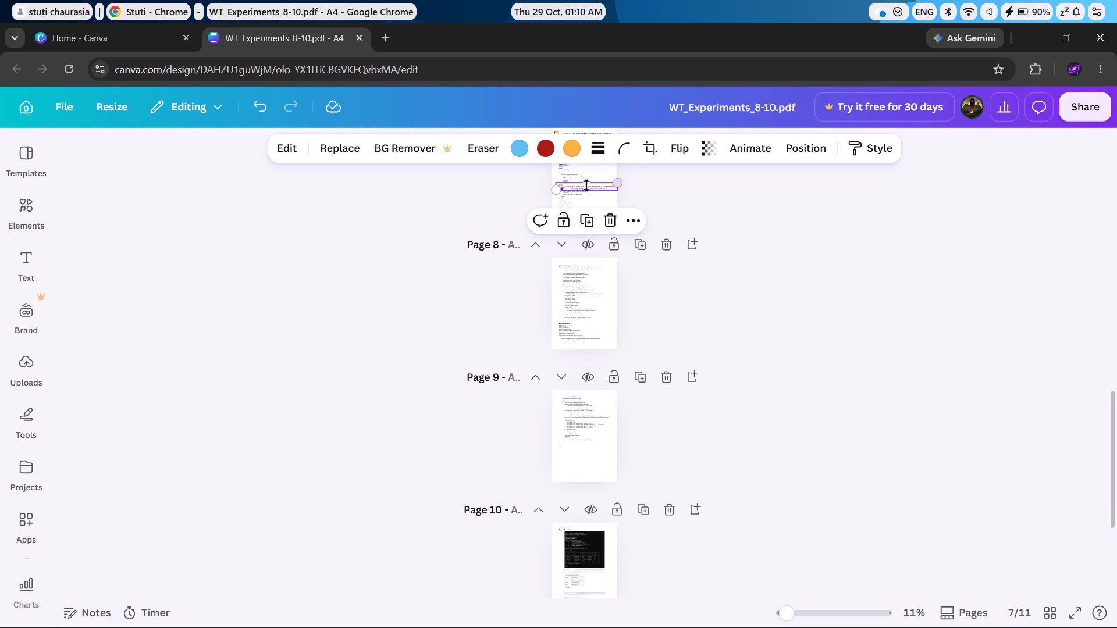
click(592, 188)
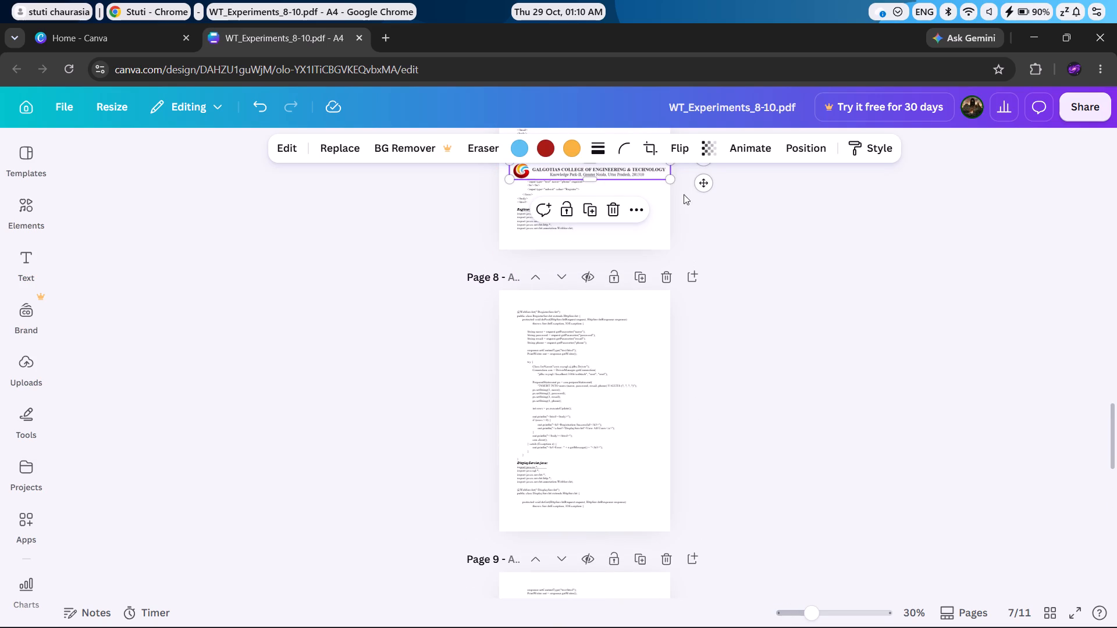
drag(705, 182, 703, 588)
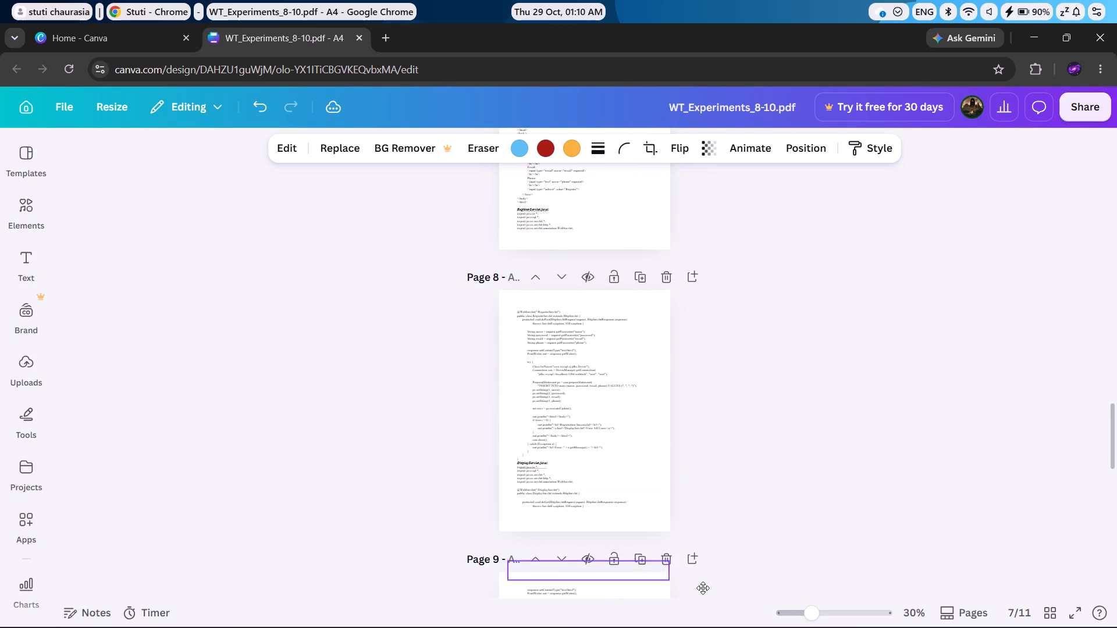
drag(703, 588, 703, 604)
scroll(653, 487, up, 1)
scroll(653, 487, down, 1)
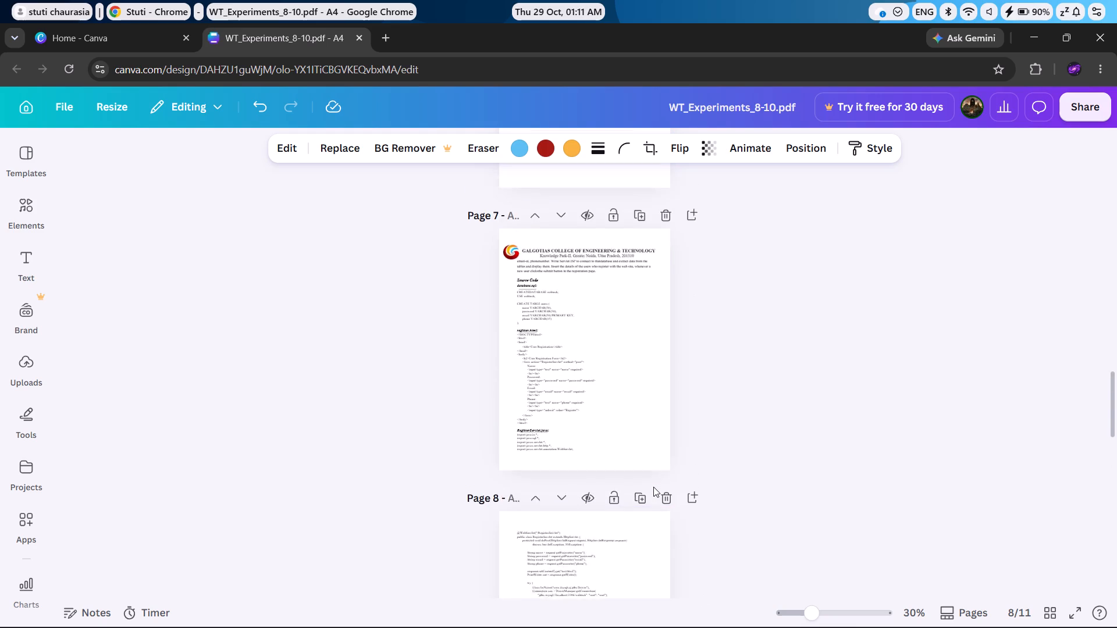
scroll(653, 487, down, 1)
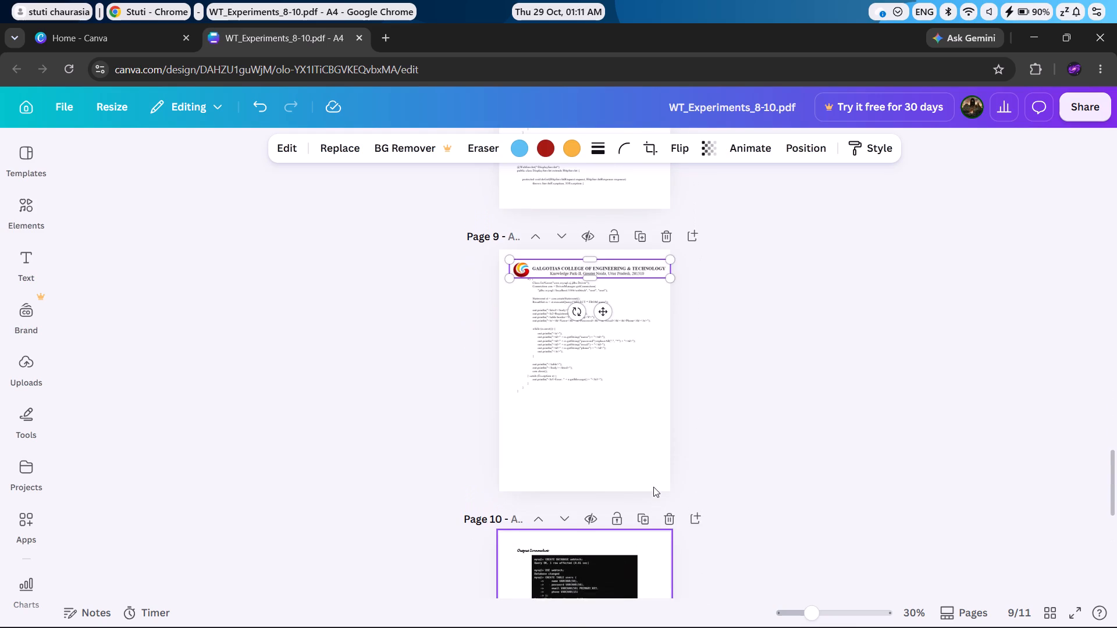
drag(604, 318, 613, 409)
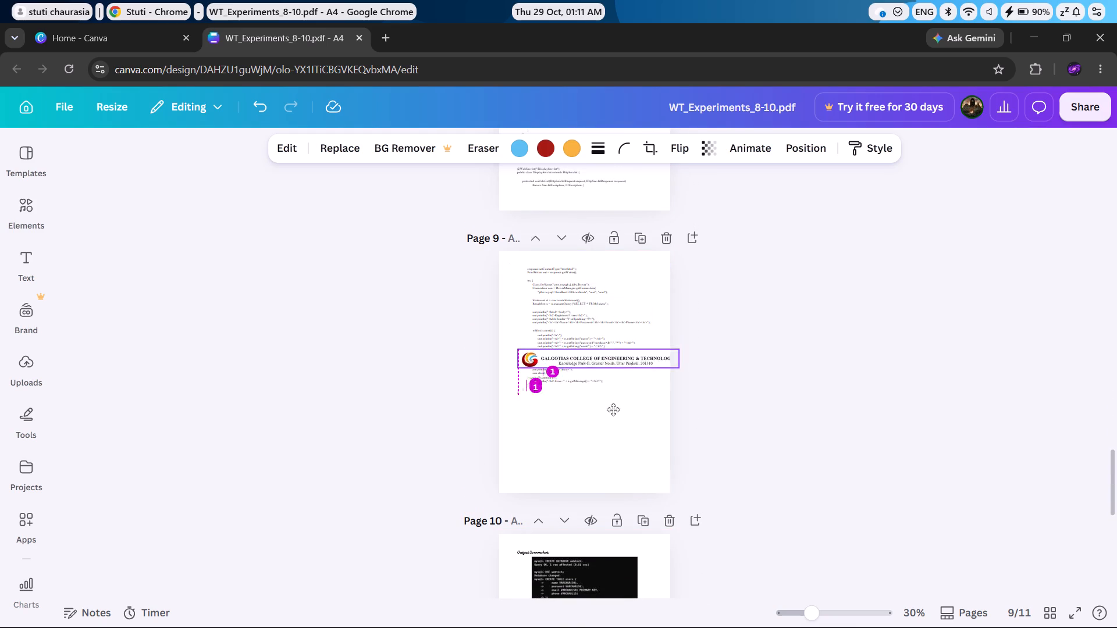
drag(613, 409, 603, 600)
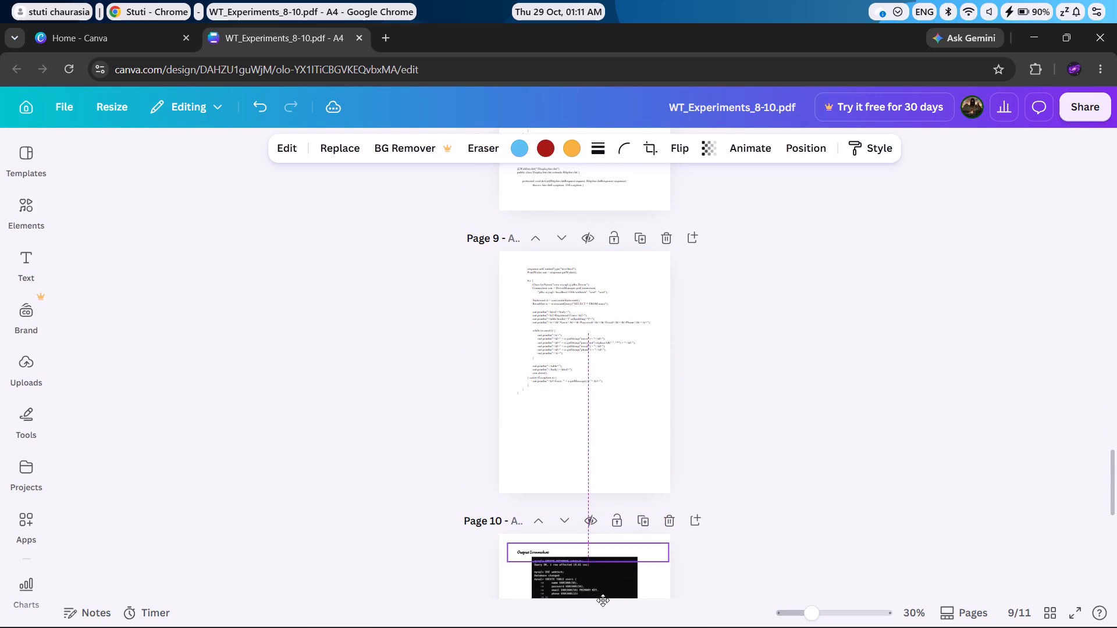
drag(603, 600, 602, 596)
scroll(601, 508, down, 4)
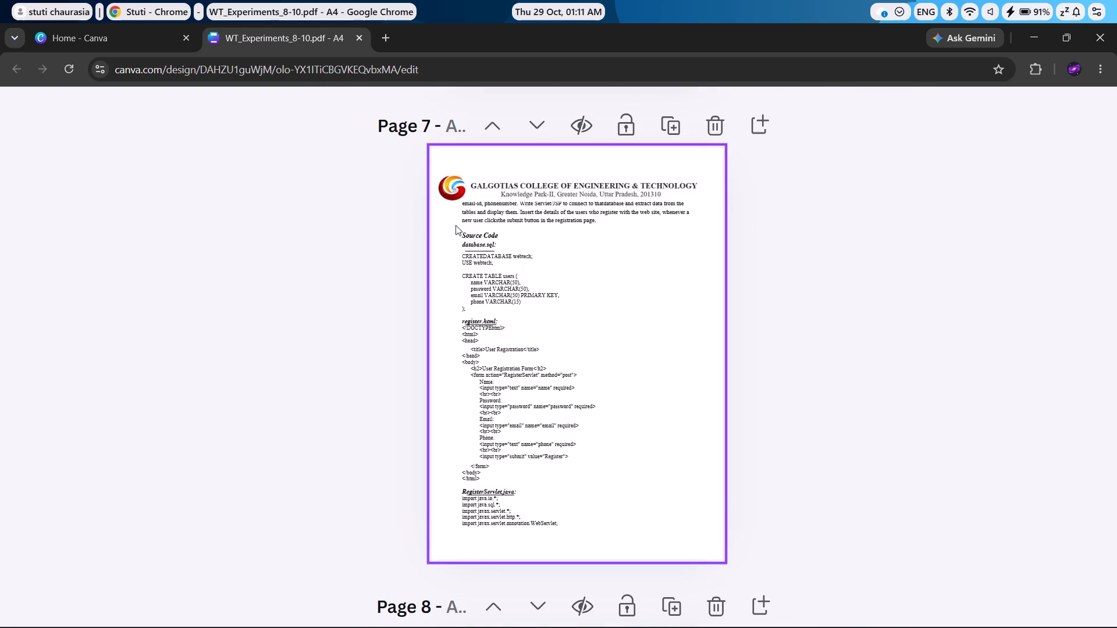
drag(542, 191, 544, 168)
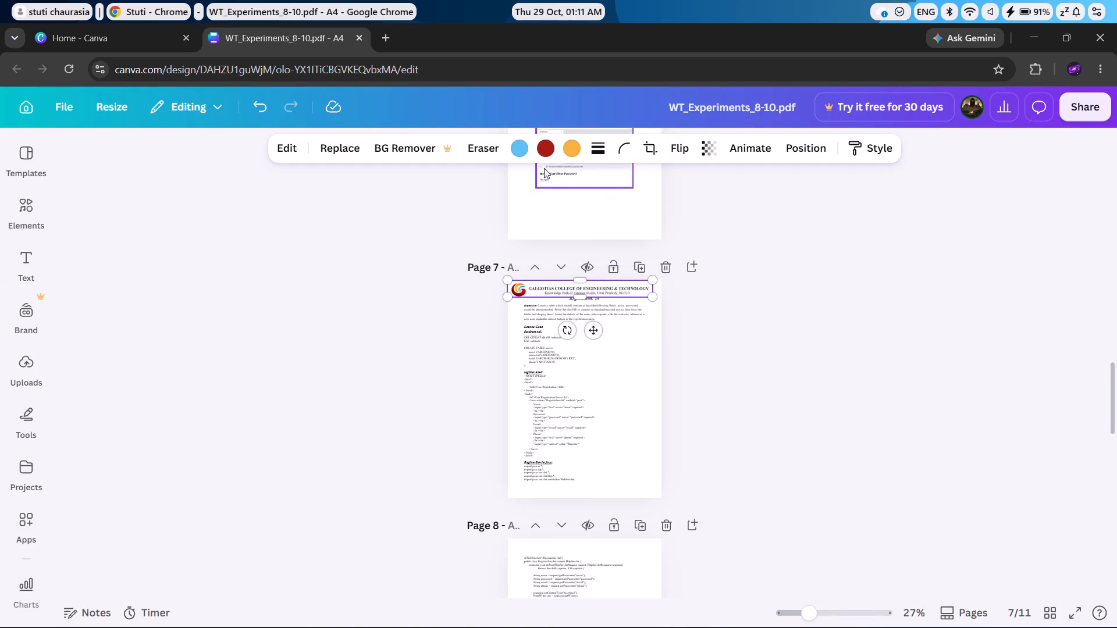
scroll(521, 370, up, 4)
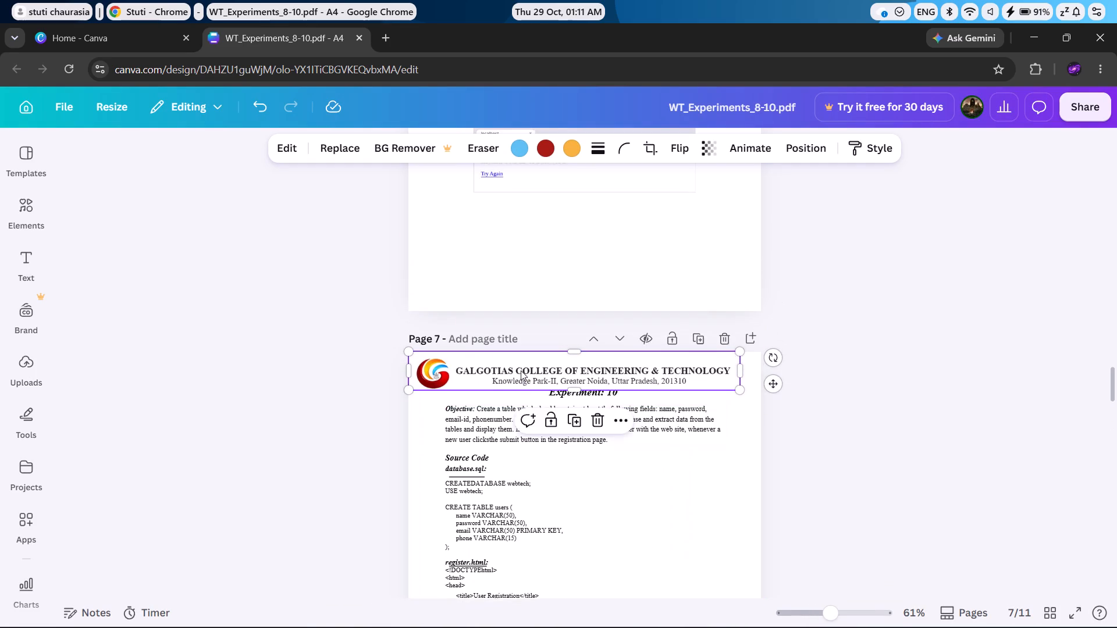
drag(525, 368, 539, 363)
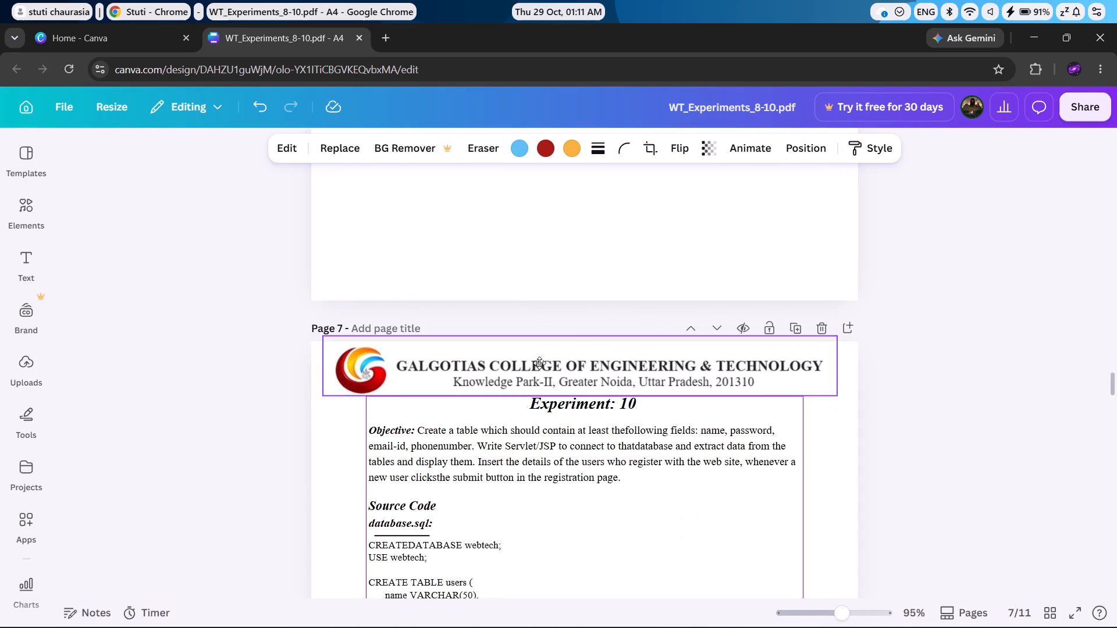
drag(539, 363, 542, 364)
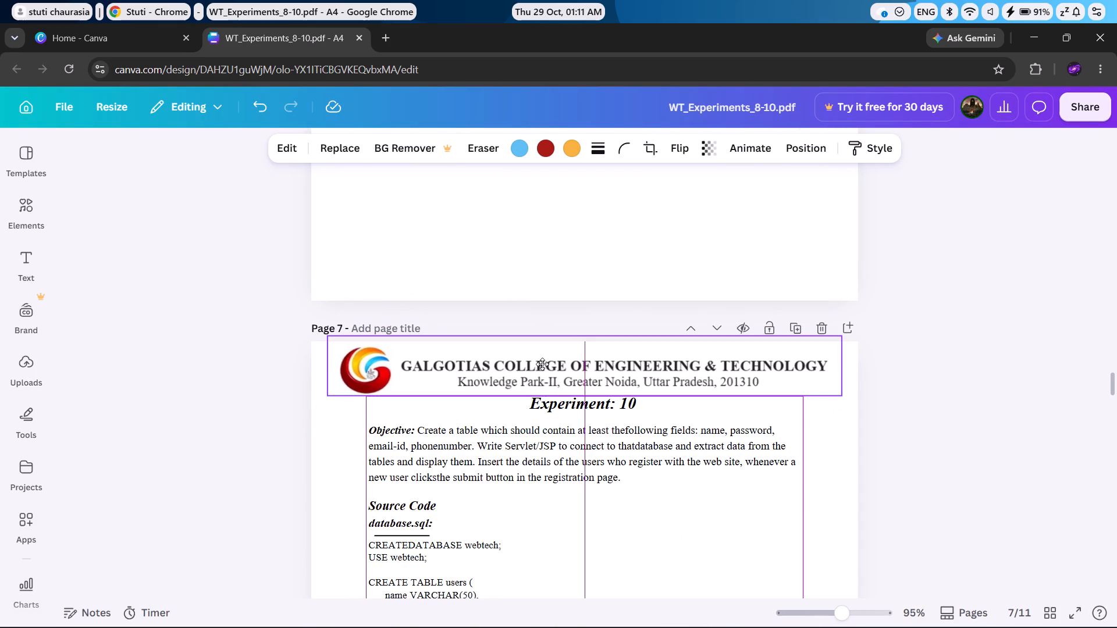
drag(542, 364, 542, 364)
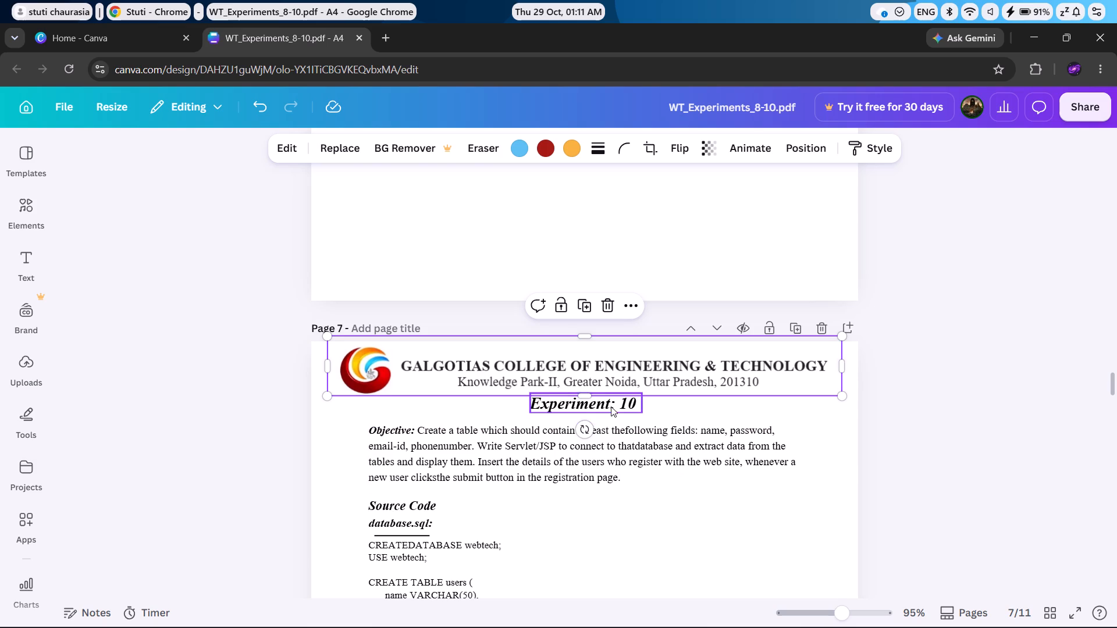
Move the Experiment: 10 heading on page 7 slightly down to separate it from the college banner.
drag(608, 403, 608, 410)
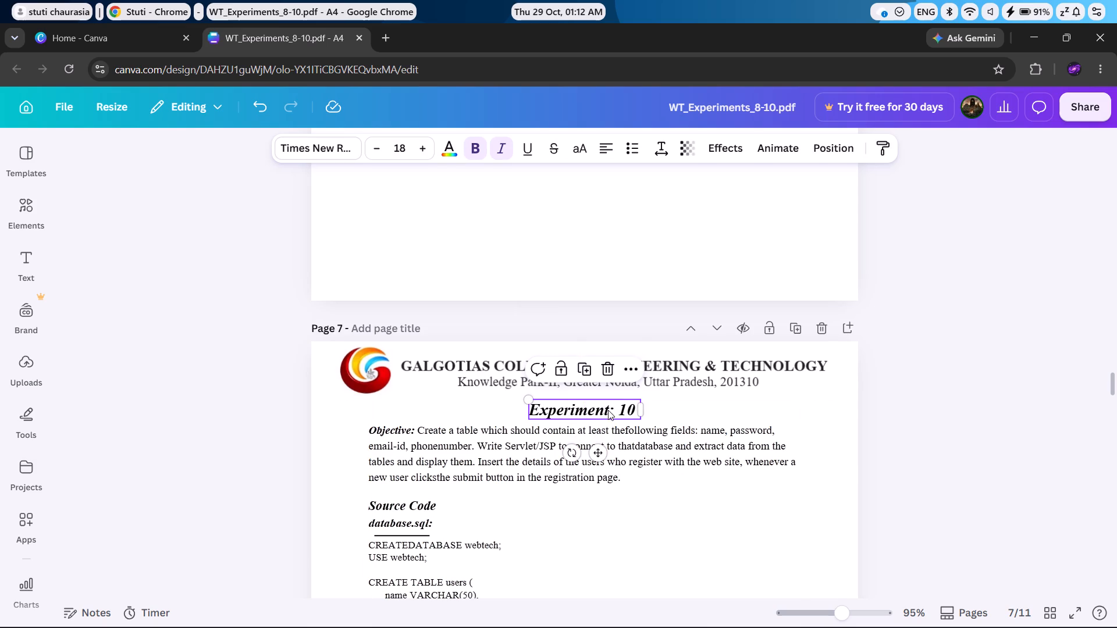
click(674, 480)
click(657, 507)
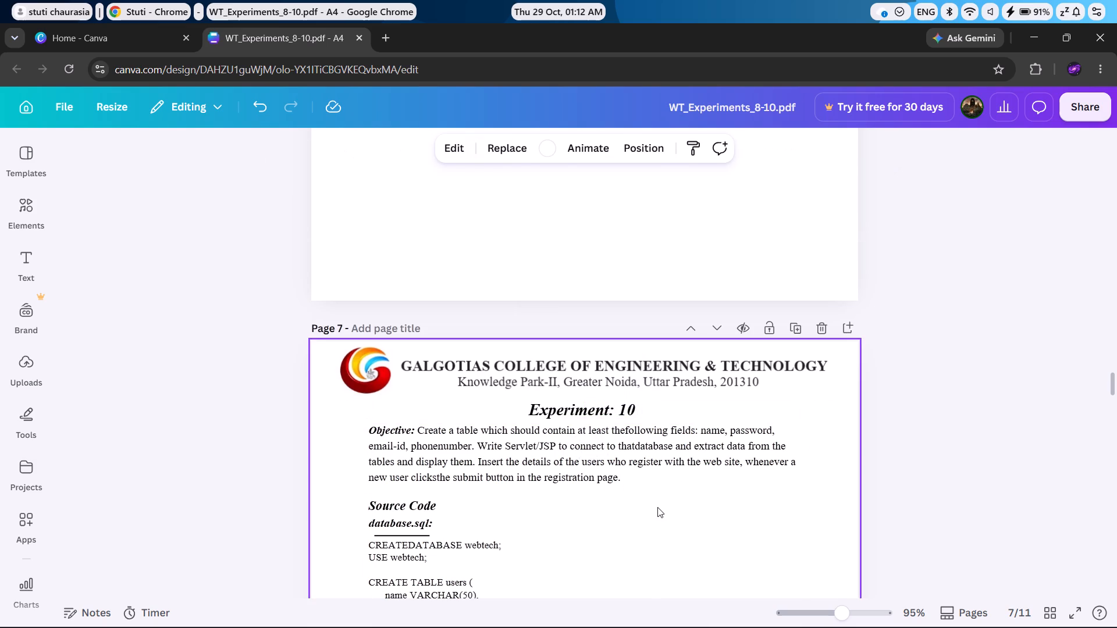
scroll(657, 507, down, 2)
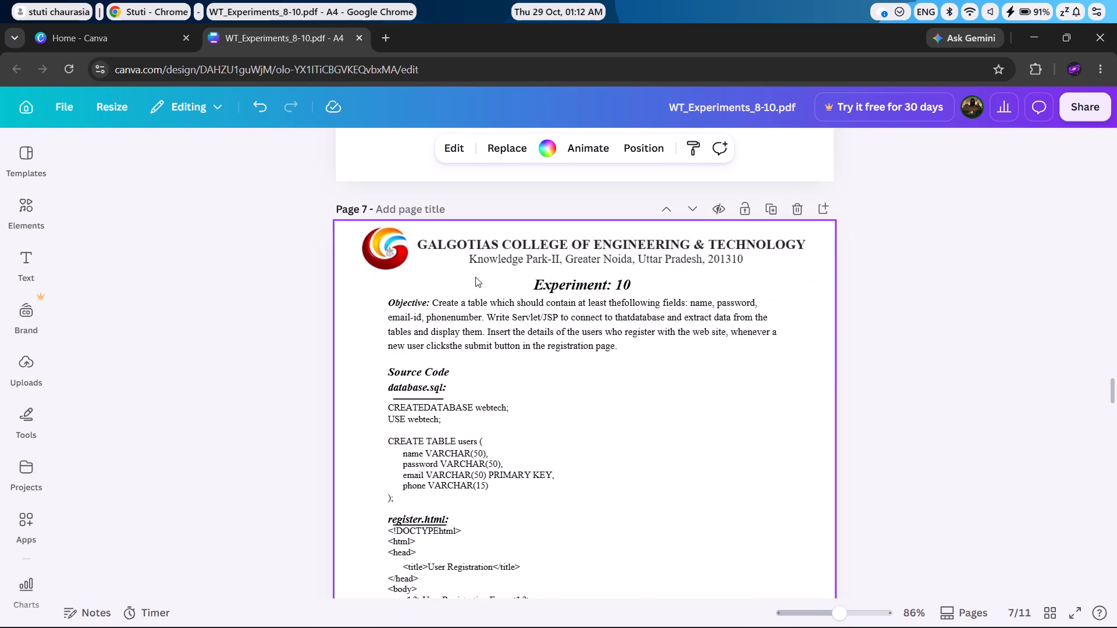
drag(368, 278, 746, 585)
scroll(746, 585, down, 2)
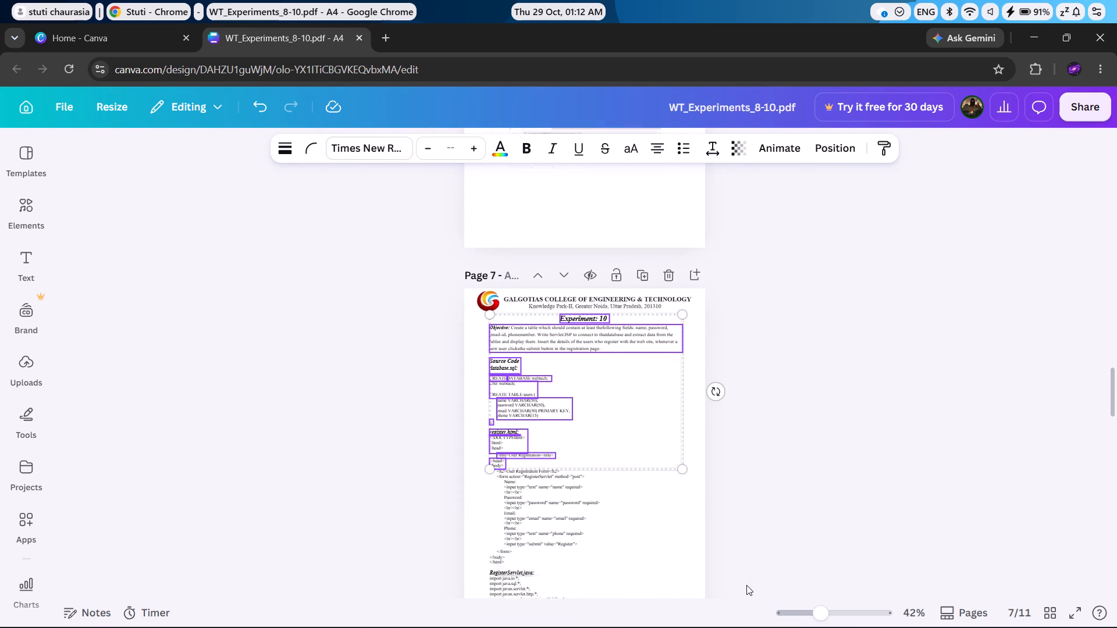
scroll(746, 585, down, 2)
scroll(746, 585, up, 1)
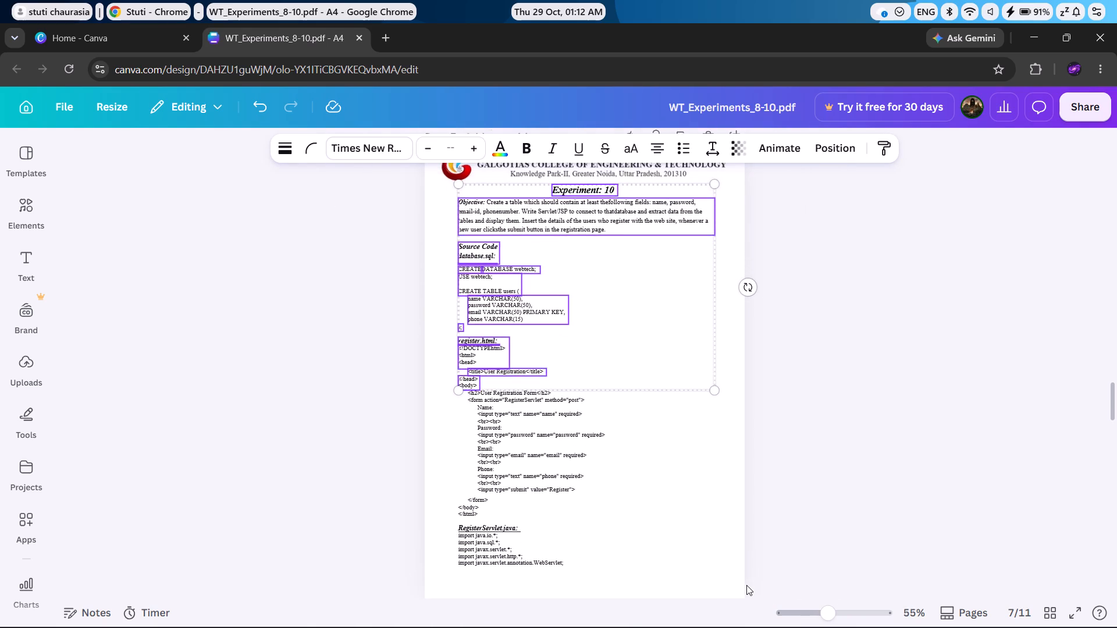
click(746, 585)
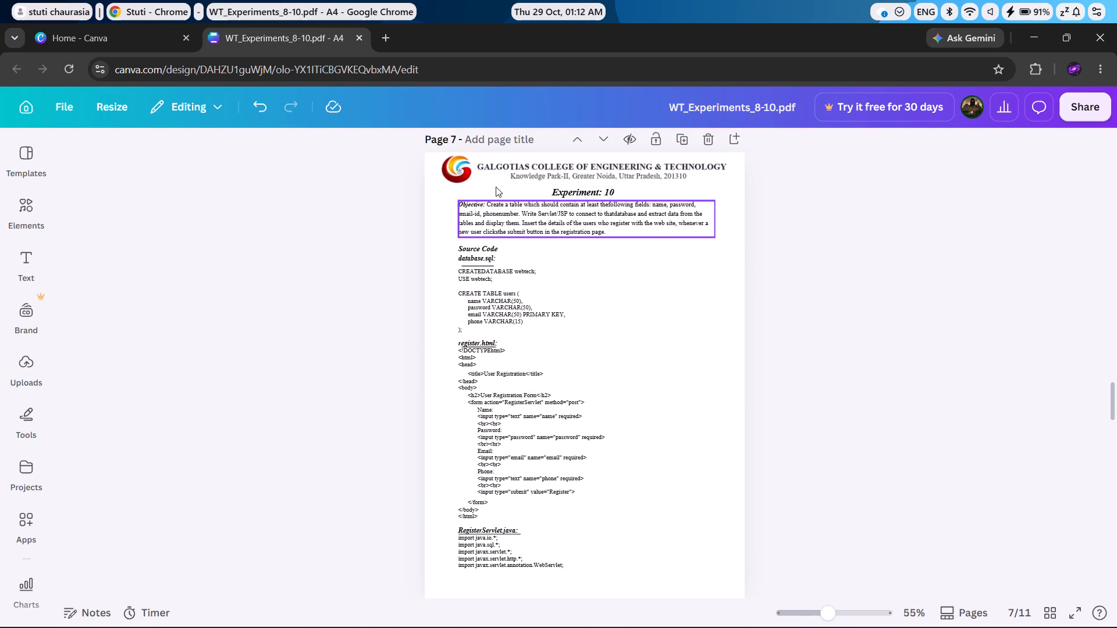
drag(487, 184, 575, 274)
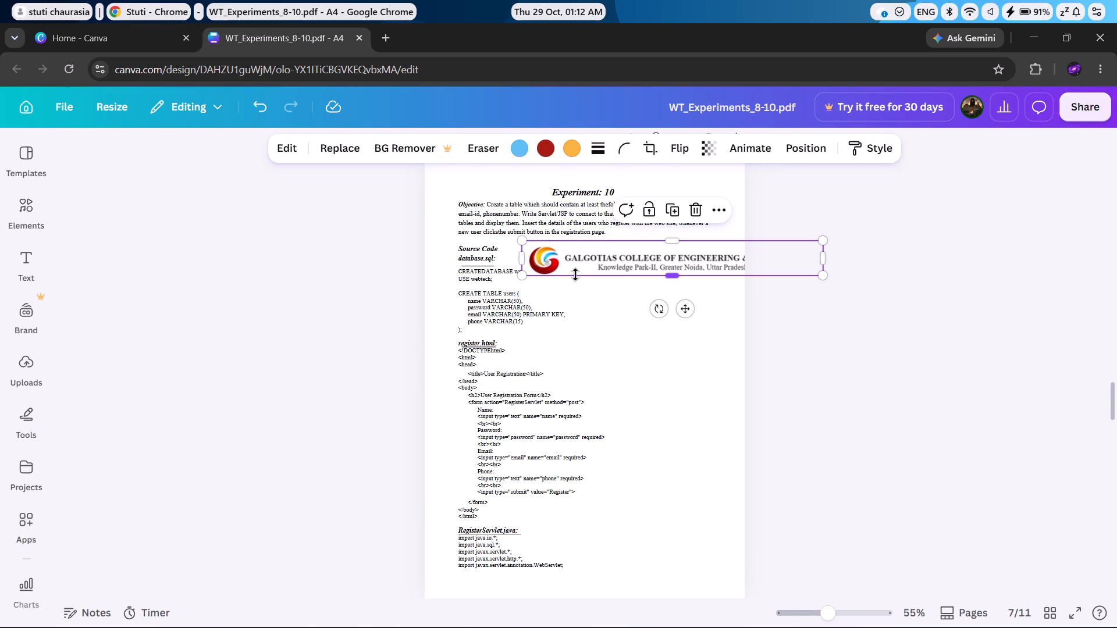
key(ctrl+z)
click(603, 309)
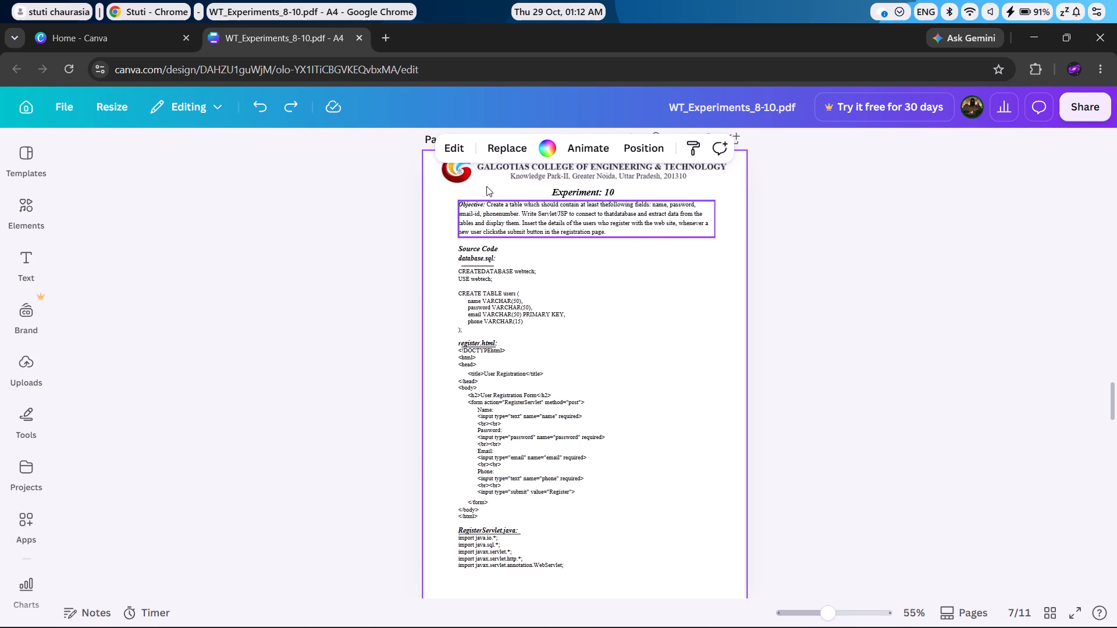
Remove italics from all the text on page 7, from the Experiment: 10 heading through the RegisterServlet.java imports.
drag(439, 184, 728, 424)
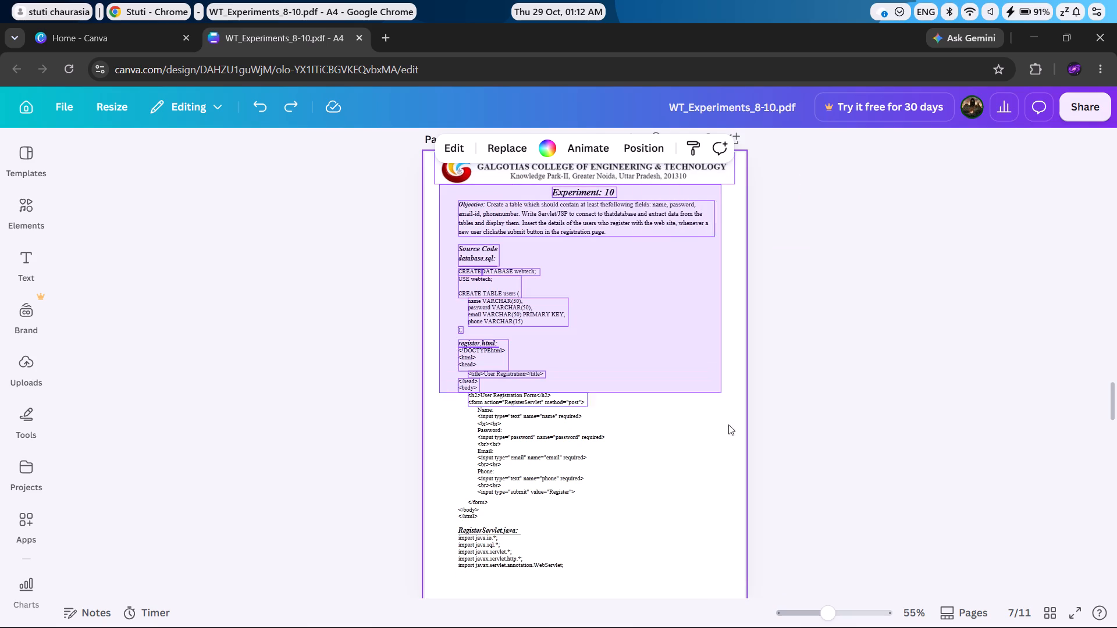
drag(728, 424, 735, 591)
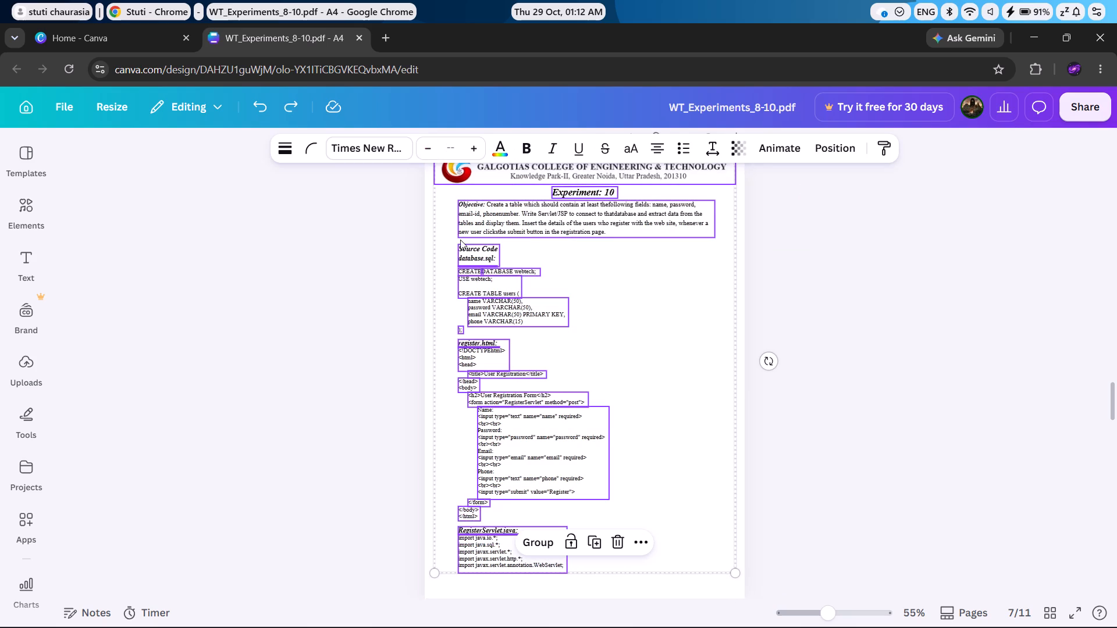
click(549, 148)
click(549, 148)
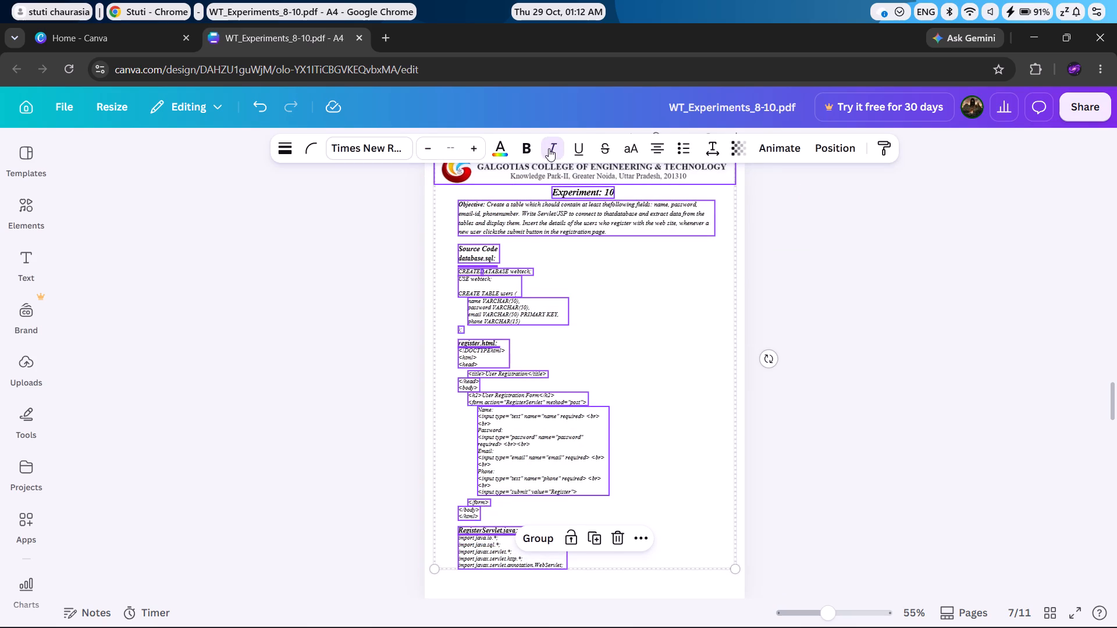
click(679, 311)
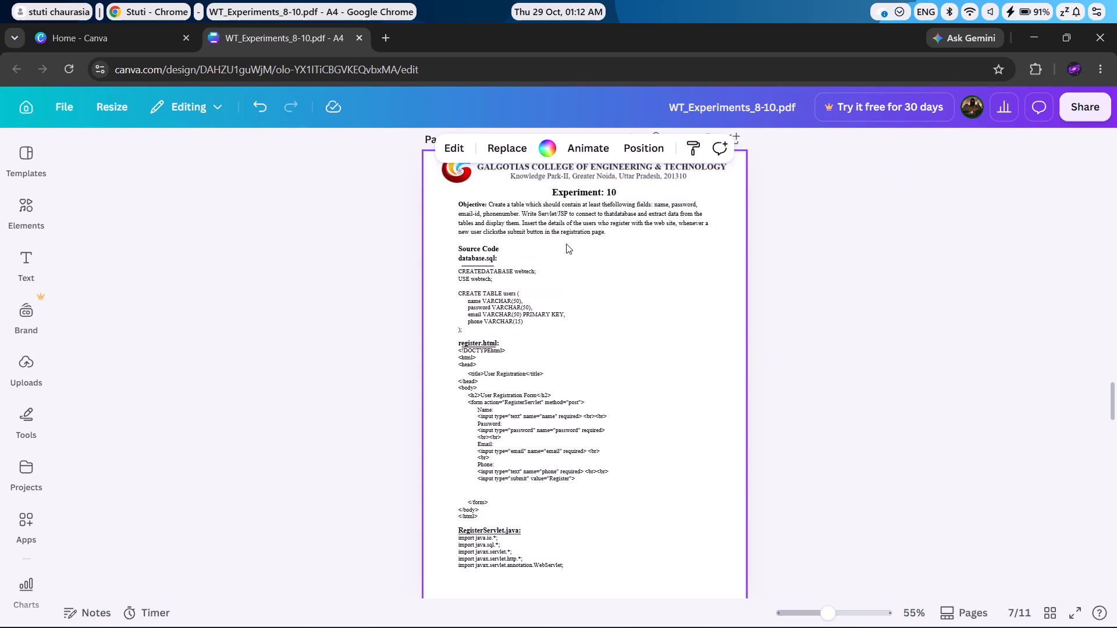
Move the Objective paragraph on page 7 slightly down, closer to the Source Code heading.
click(547, 213)
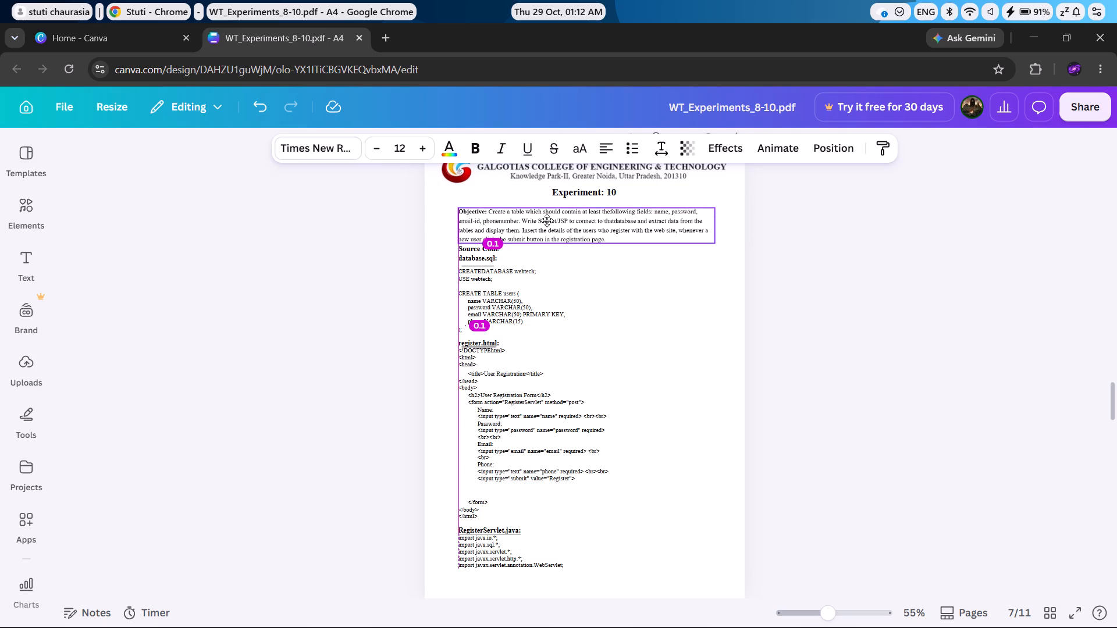
click(705, 277)
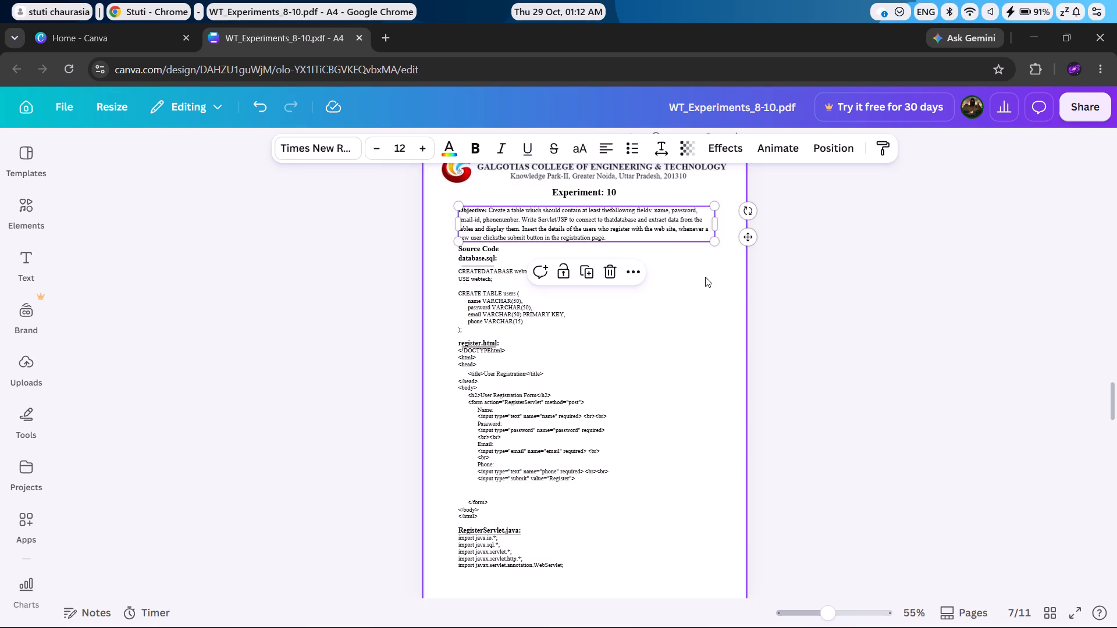
Adjust the vertical position of the centred Experiment: 10 heading between the college banner and the Objective paragraph on page 7.
click(582, 191)
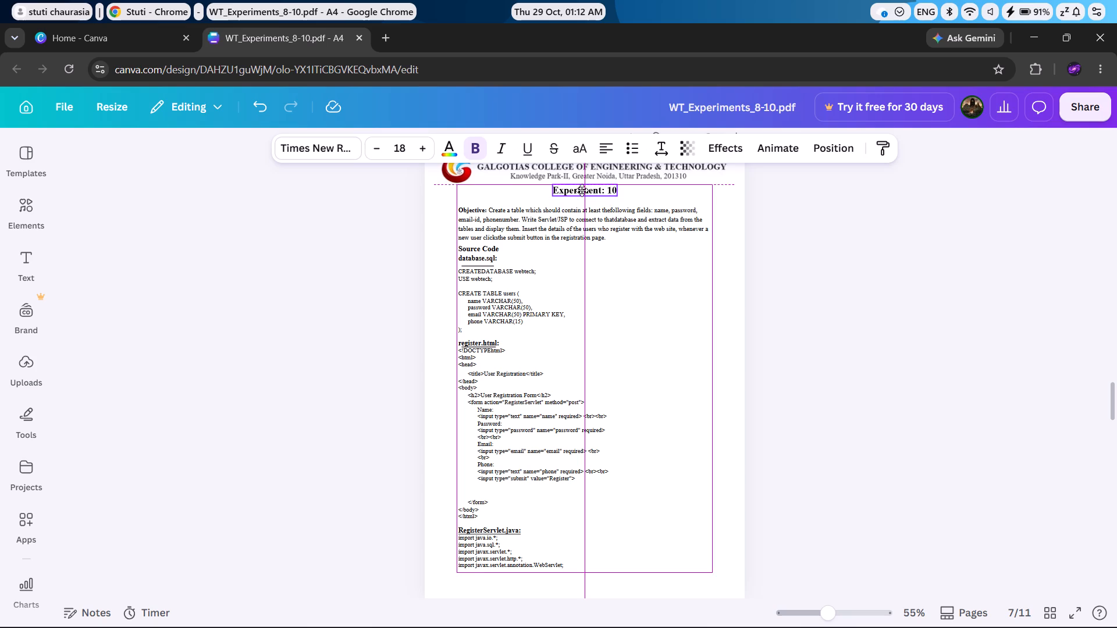
click(705, 291)
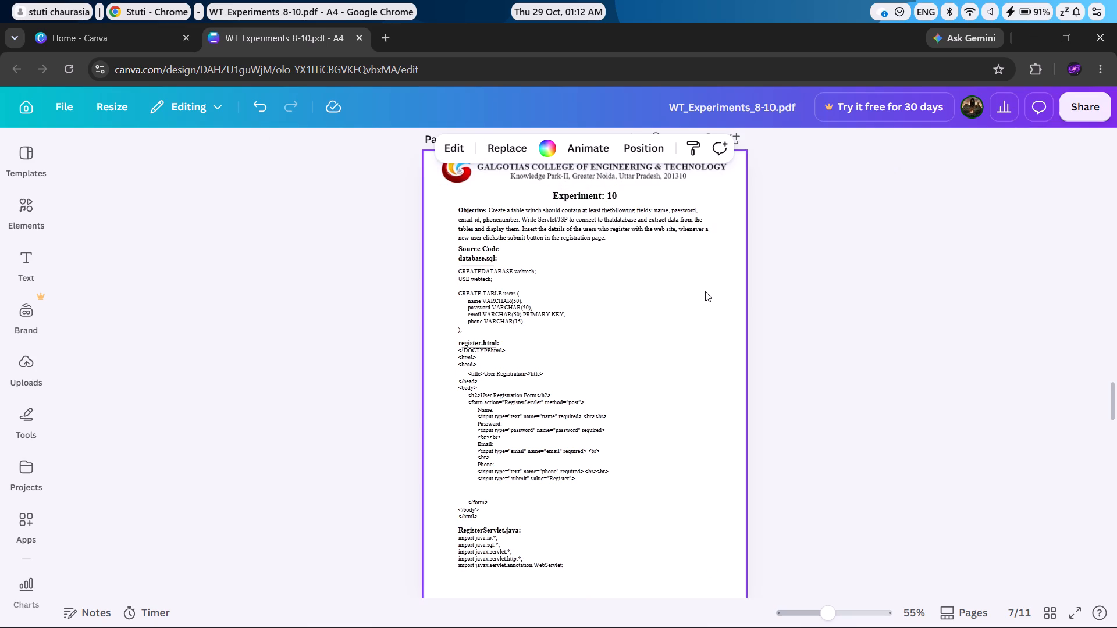
click(570, 195)
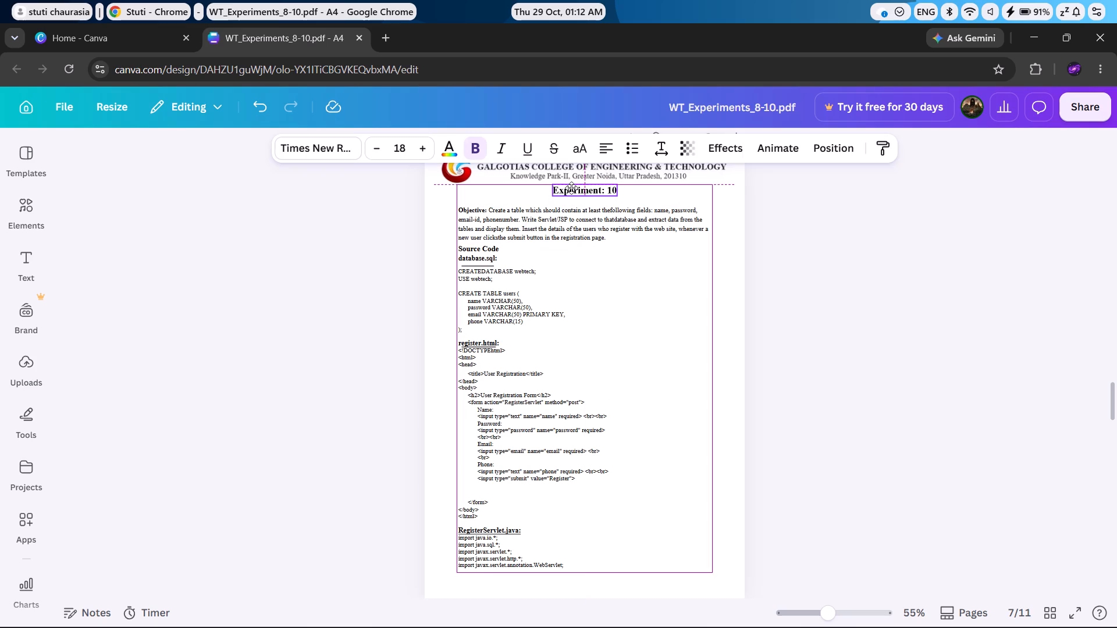
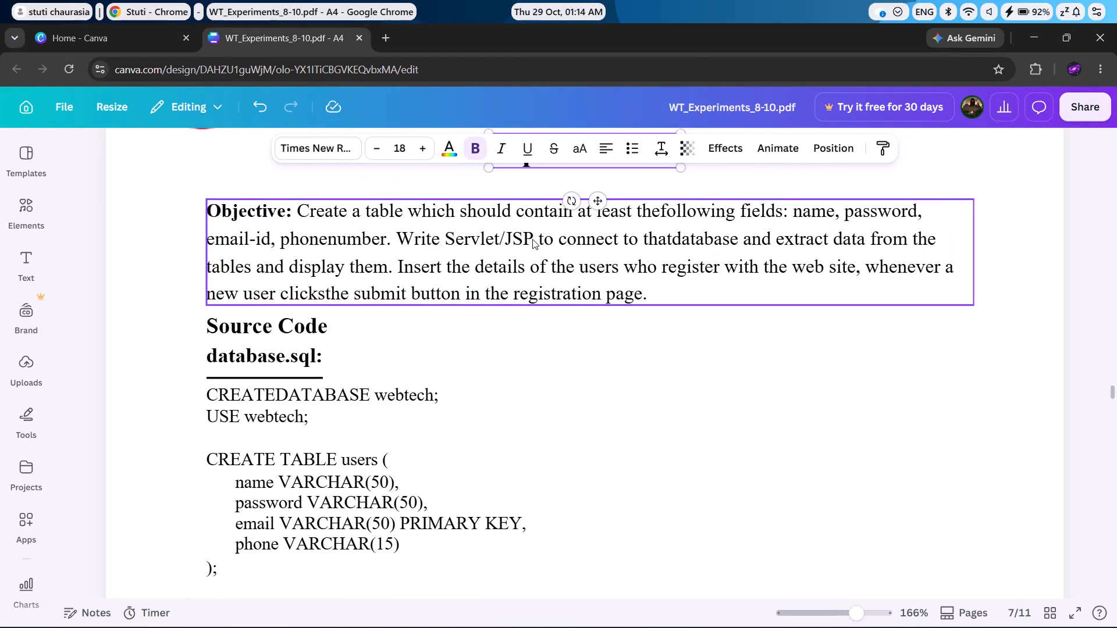
Fine-tune the vertical position of the centred Experiment: 10 heading between the college banner and the Objective paragraph on page 7.
scroll(532, 239, up, 1)
drag(550, 270, 550, 289)
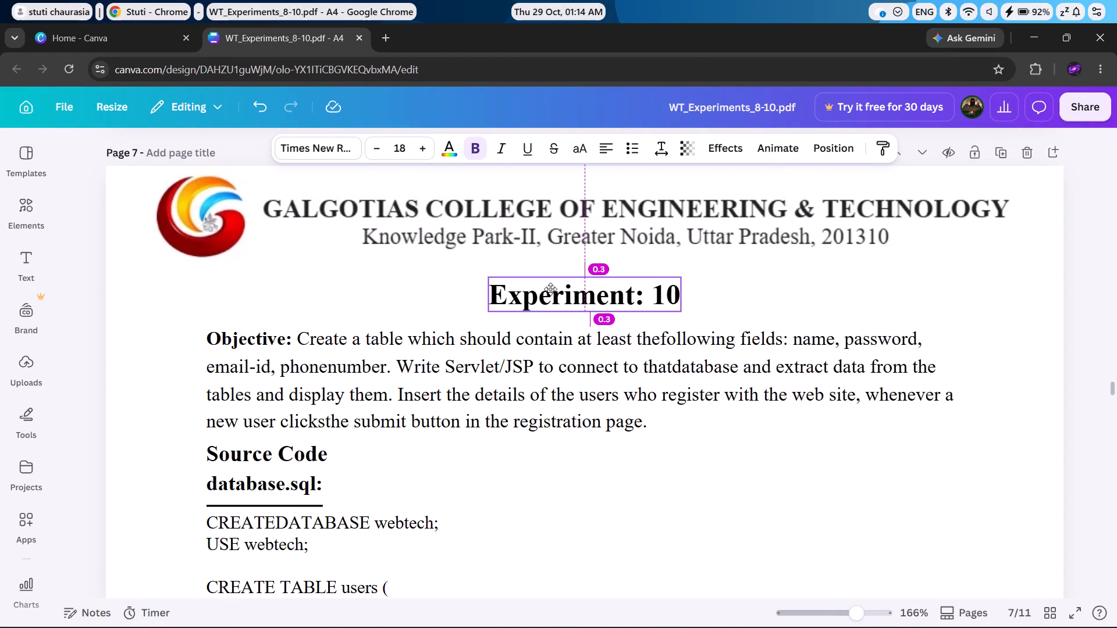
drag(550, 289, 552, 284)
click(764, 476)
Move the DisplayServlet.java text block on page 8 aside and delete the stray line that crosses its first import.
scroll(764, 476, down, 2)
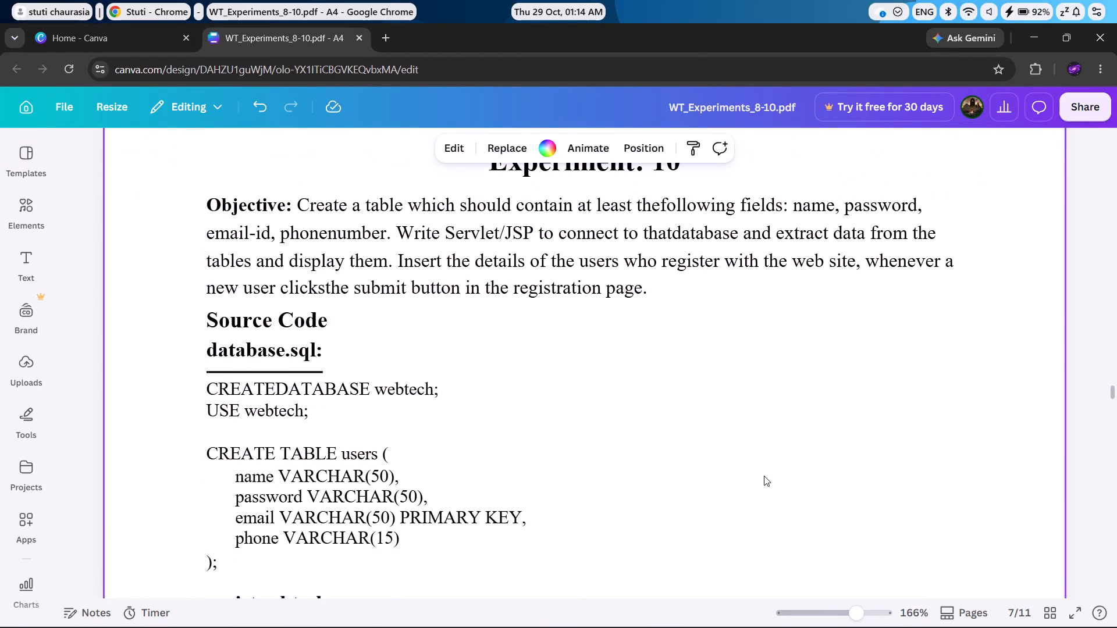
scroll(764, 476, down, 8)
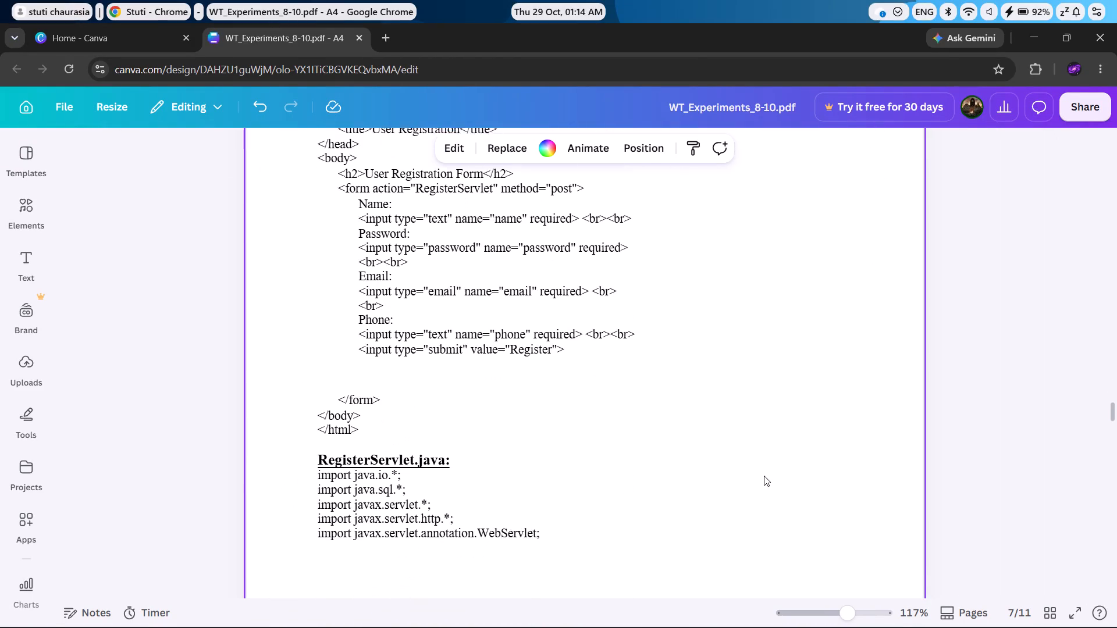
scroll(764, 476, down, 8)
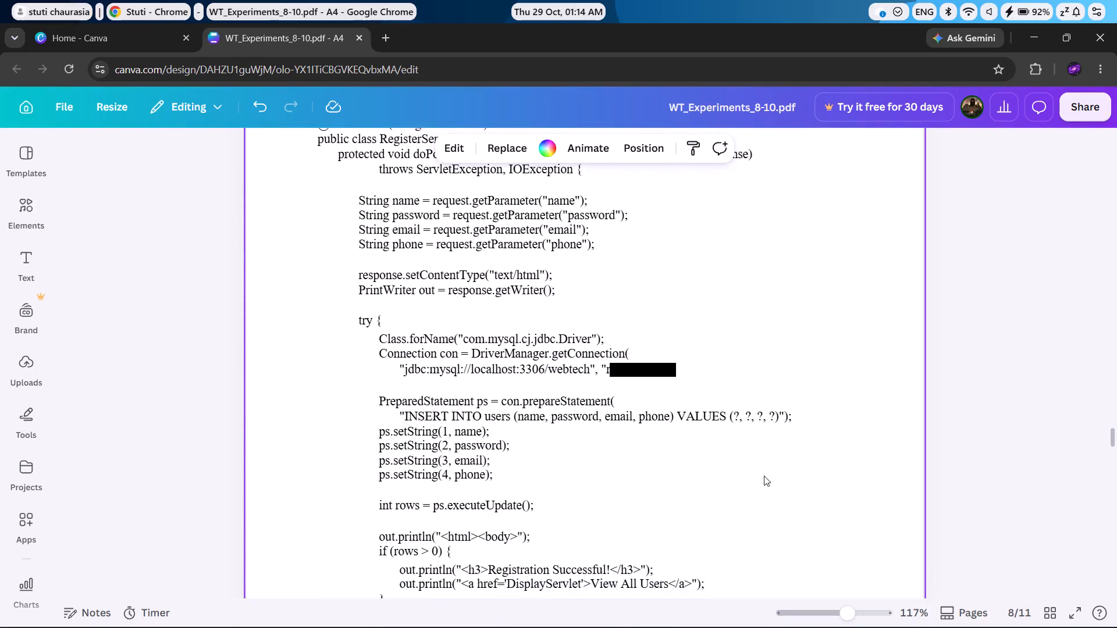
scroll(764, 476, down, 5)
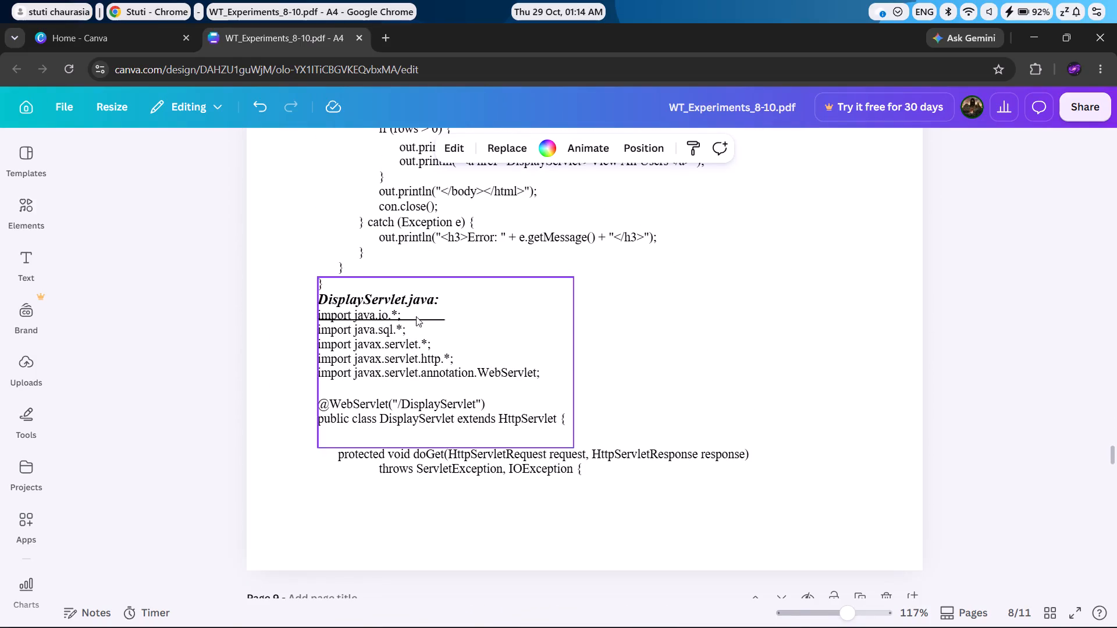
drag(412, 323, 496, 312)
click(358, 317)
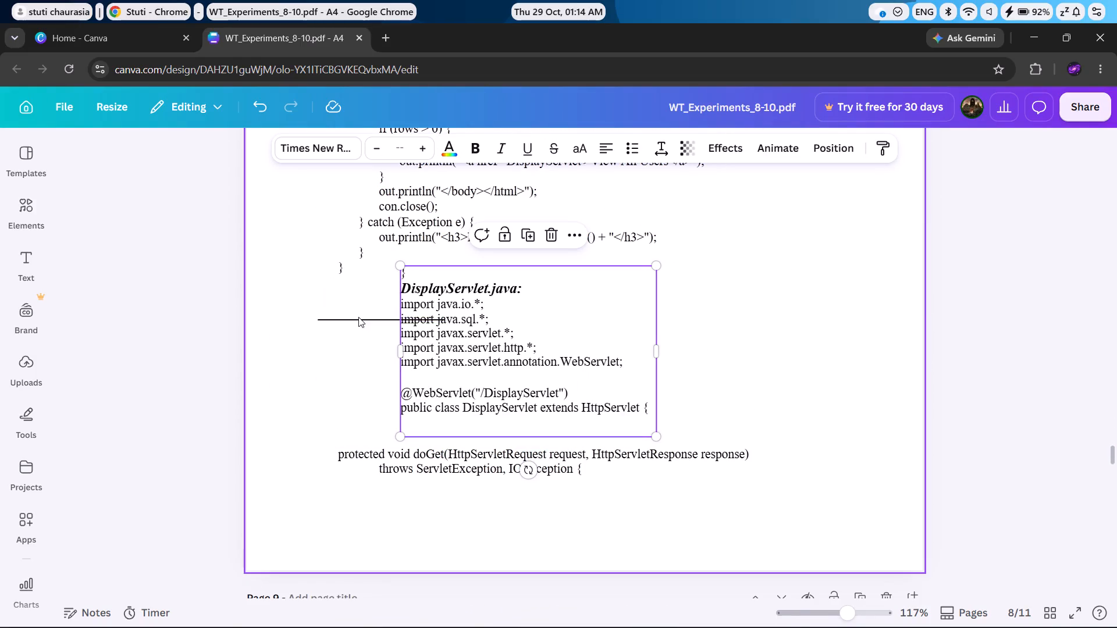
click(358, 320)
click(405, 292)
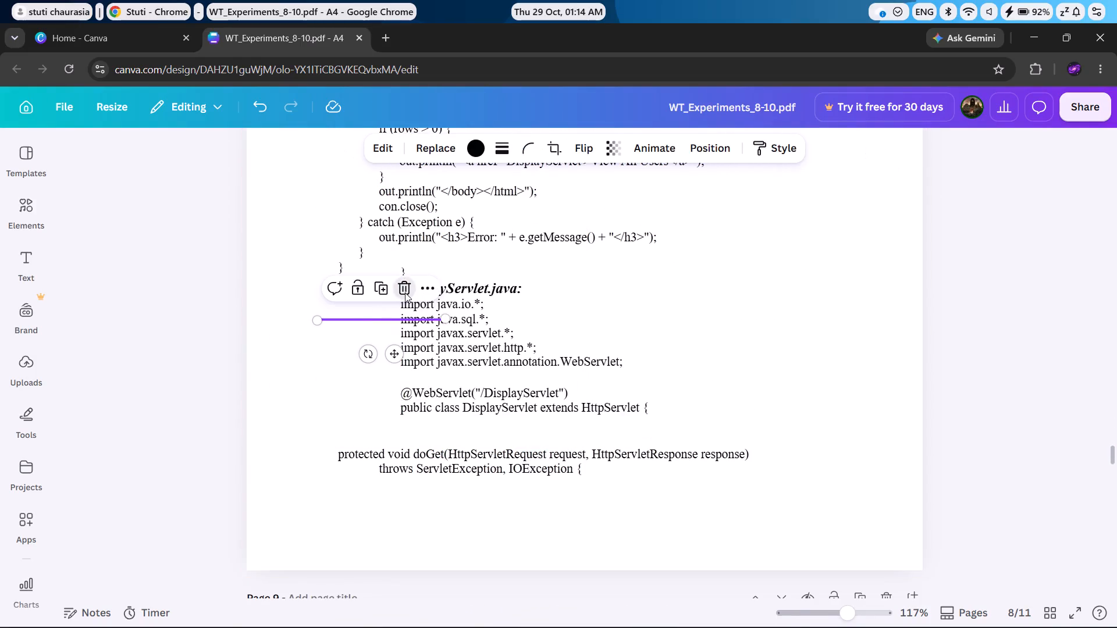
Move the DisplayServlet.java text block on page 8 back between the closing braces and the doGet lines, near the left text margin.
drag(413, 311, 344, 324)
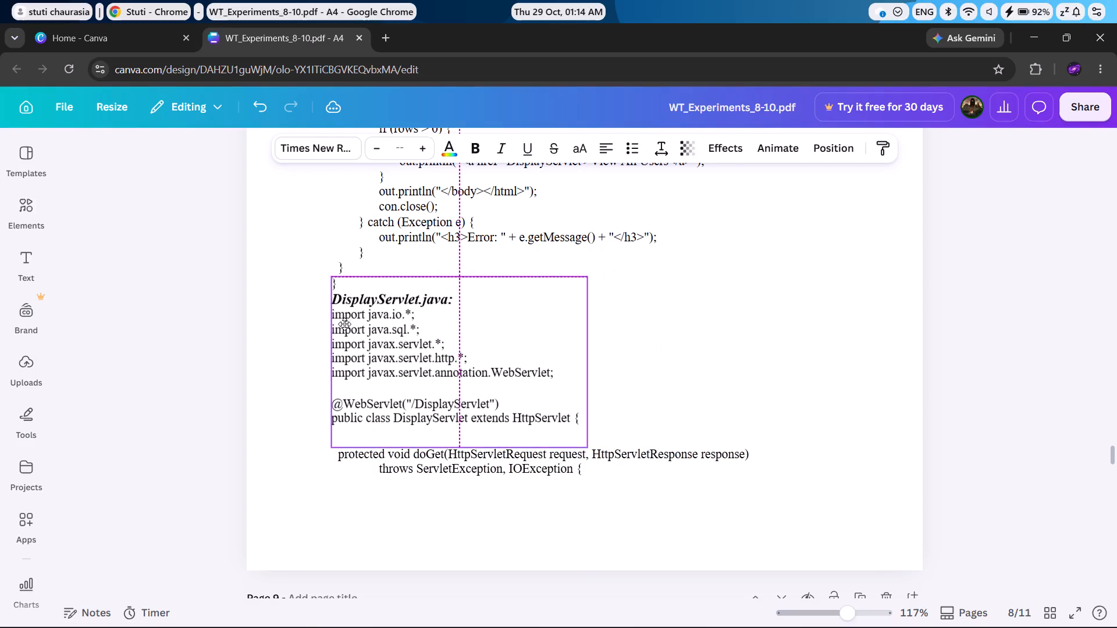
drag(344, 324, 345, 326)
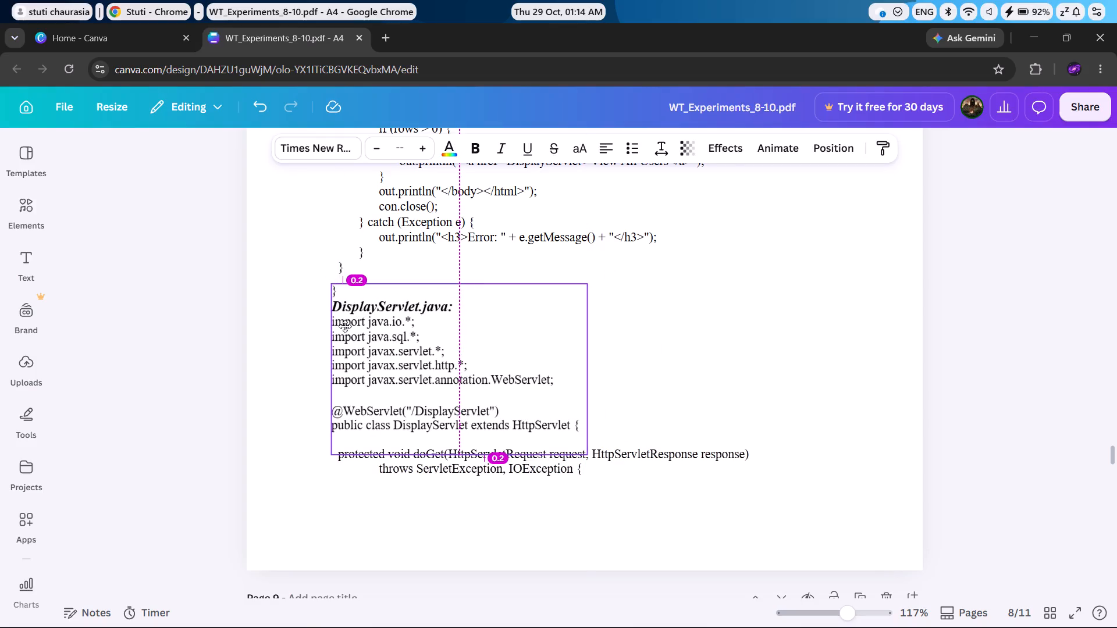
drag(345, 326, 339, 326)
click(632, 374)
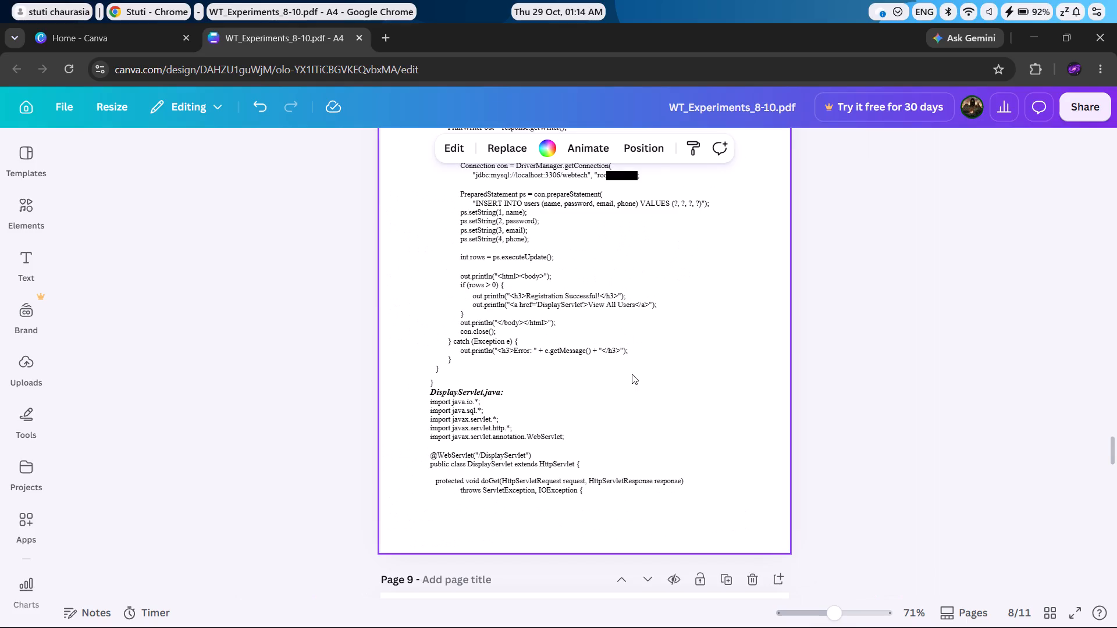
Remove italics from the DisplayServlet.java: heading on page 8.
scroll(617, 329, down, 4)
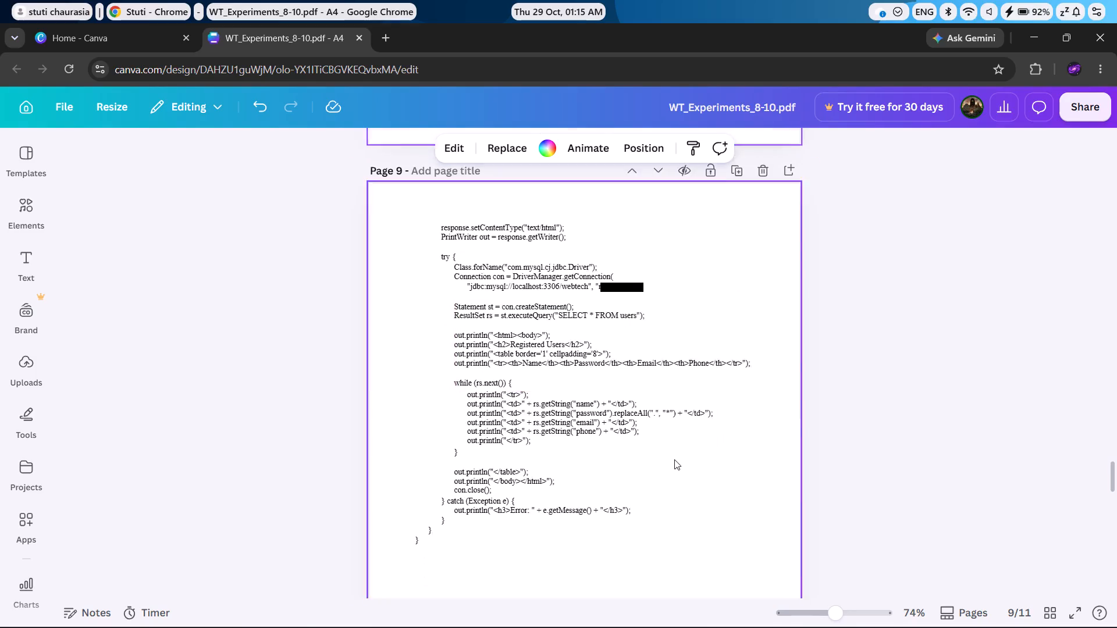
scroll(674, 459, up, 4)
scroll(674, 459, down, 1)
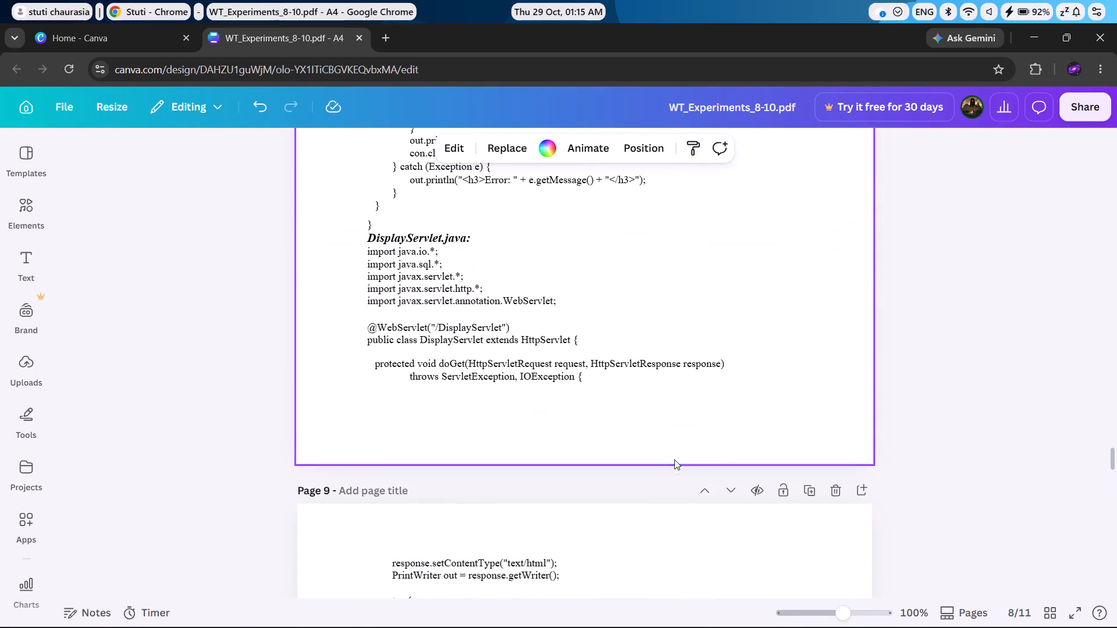
click(417, 234)
click(466, 235)
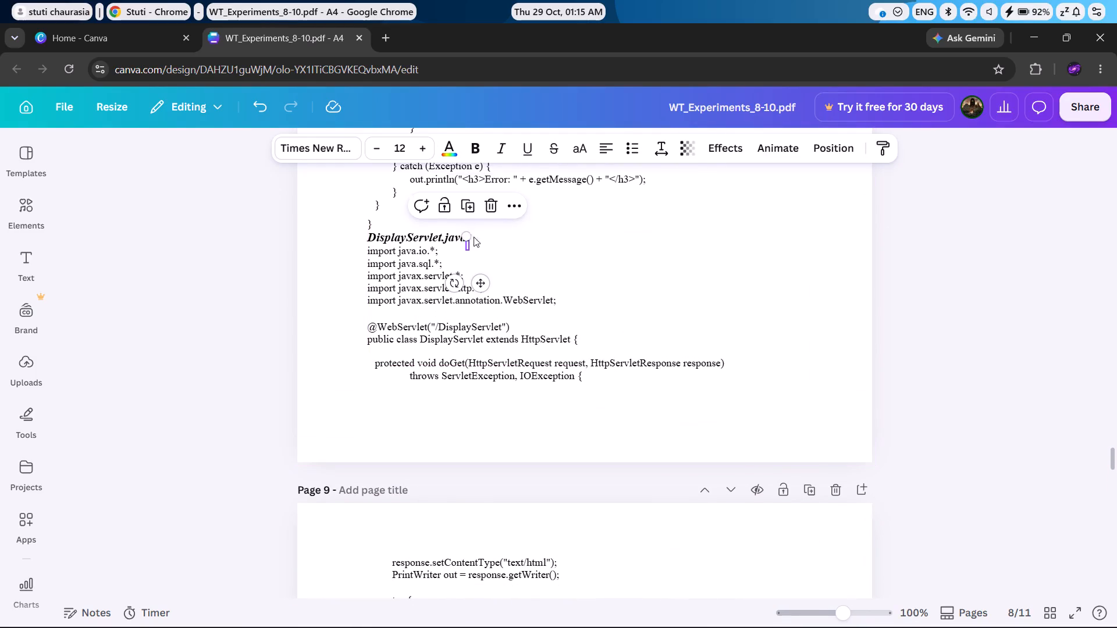
click(478, 237)
click(431, 229)
triple_click(432, 234)
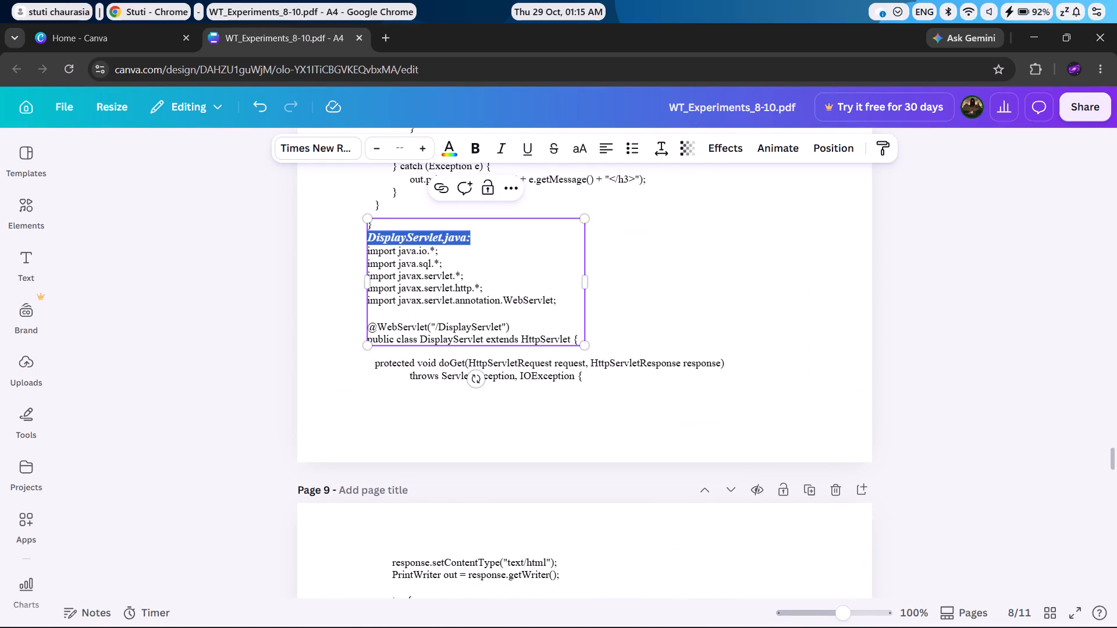
click(499, 147)
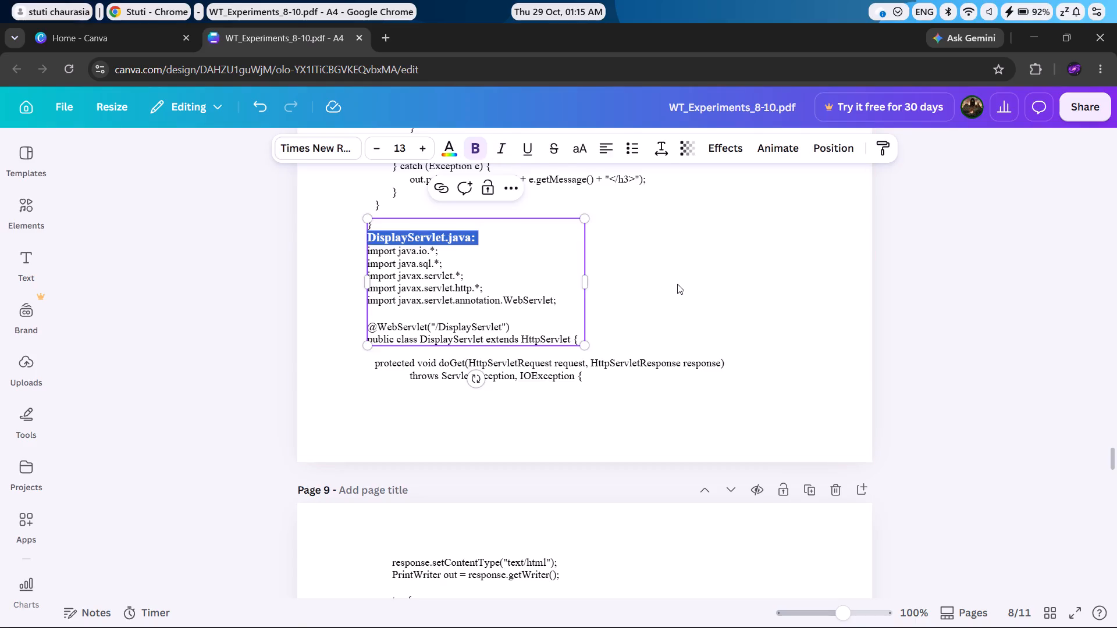
click(677, 284)
Remove italics from the Output Screenshot: heading on page 10.
scroll(677, 284, up, 7)
scroll(677, 284, down, 8)
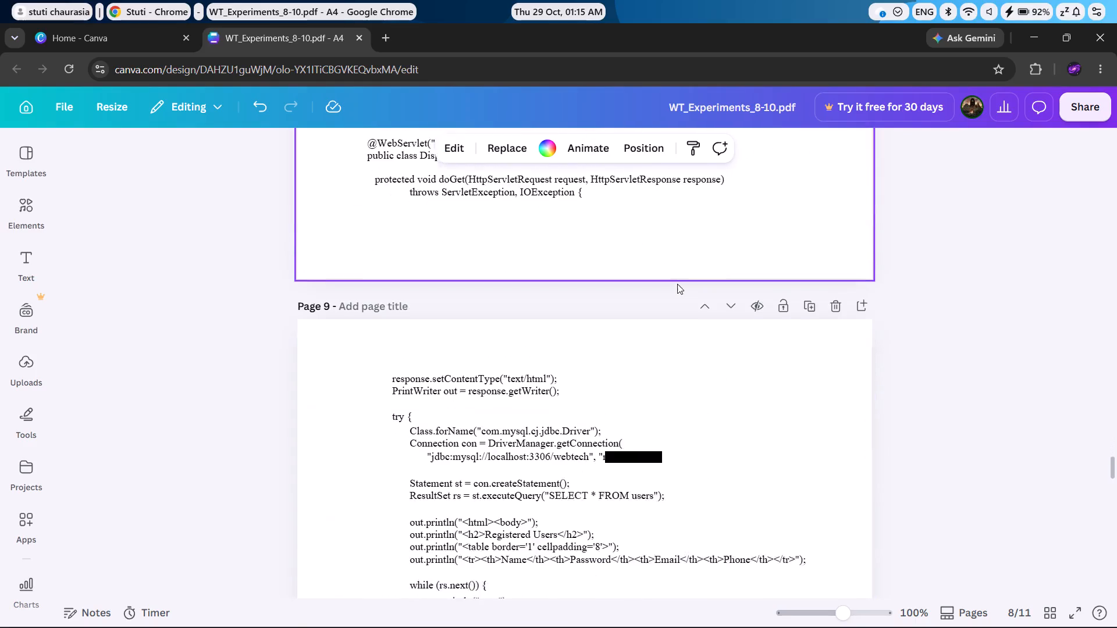
scroll(677, 284, down, 4)
scroll(677, 284, up, 2)
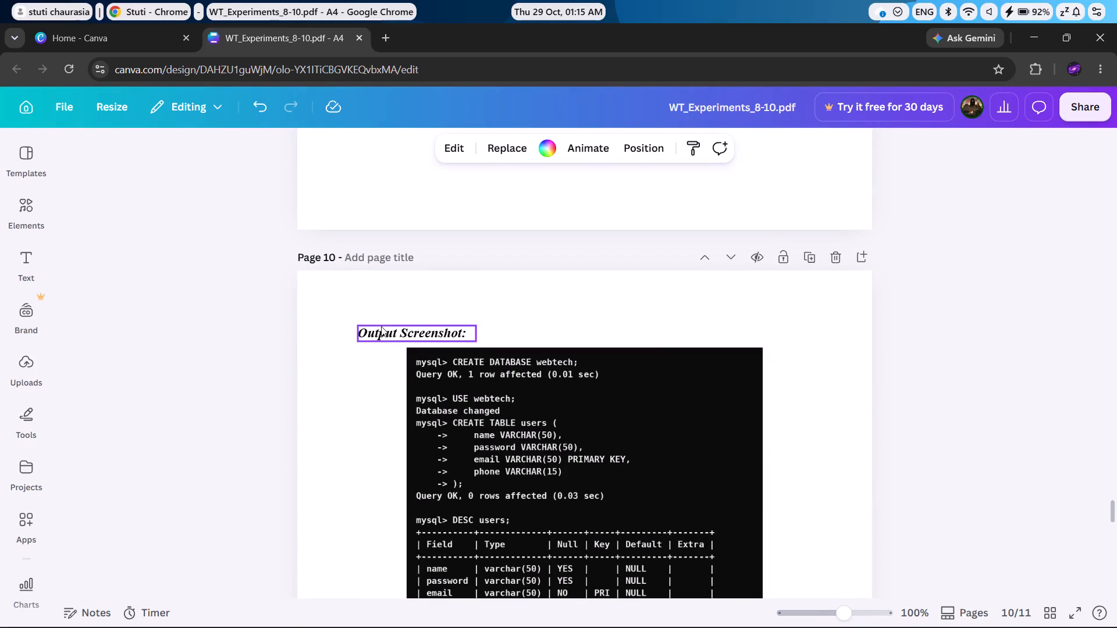
click(381, 328)
click(506, 147)
click(506, 147)
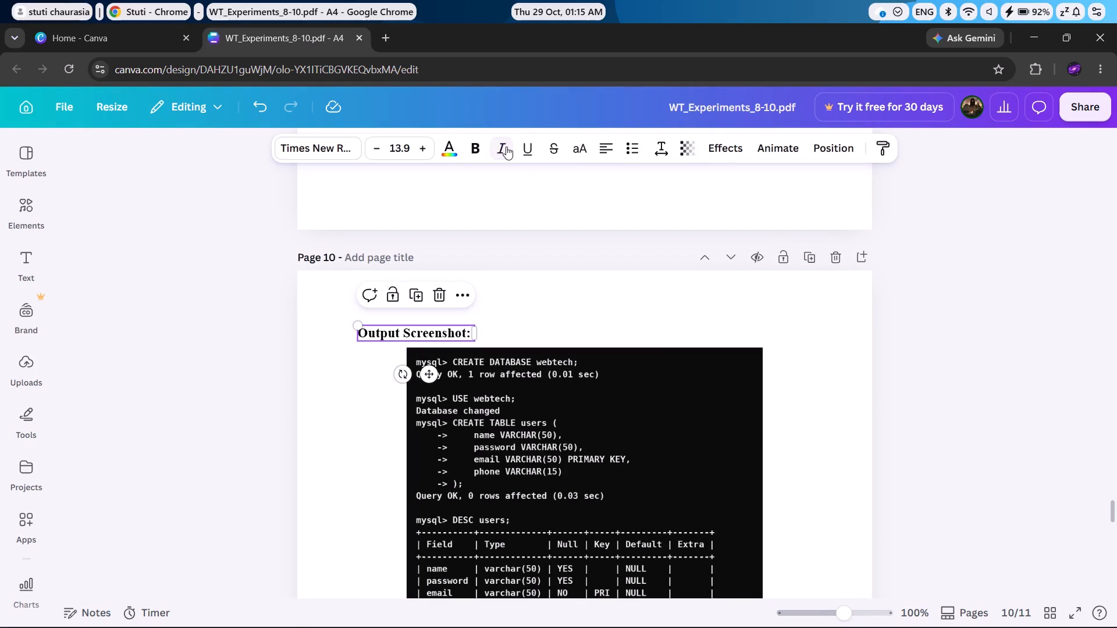
click(576, 323)
Review the cleaned-up layout from page 10 to the end of the document and back up to page 1.
scroll(576, 323, left, 1)
scroll(576, 323, down, 2)
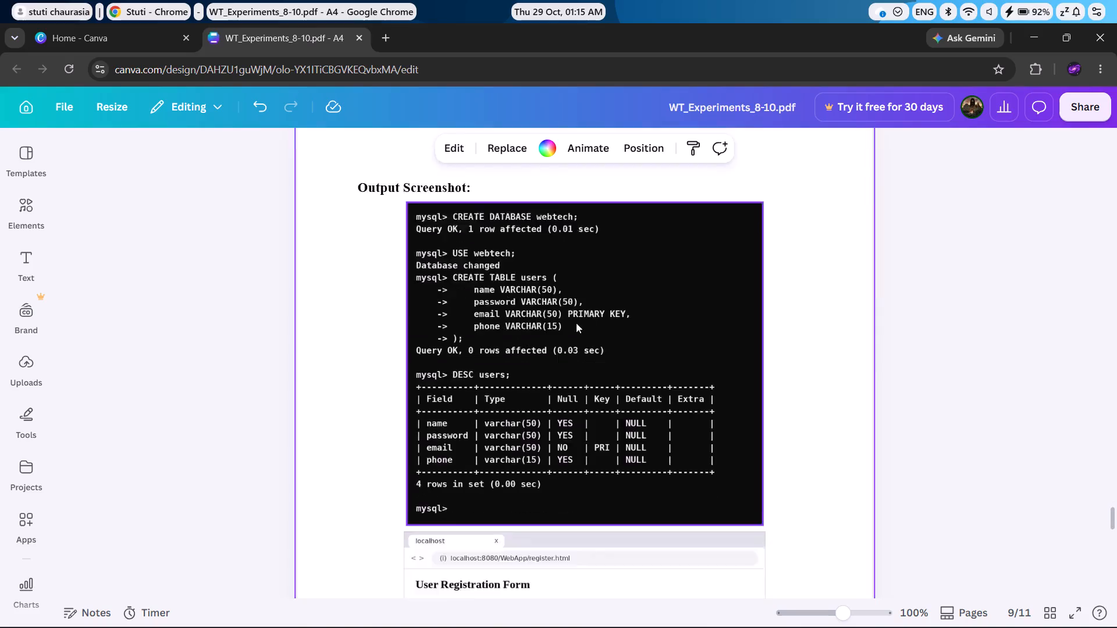
scroll(576, 323, down, 8)
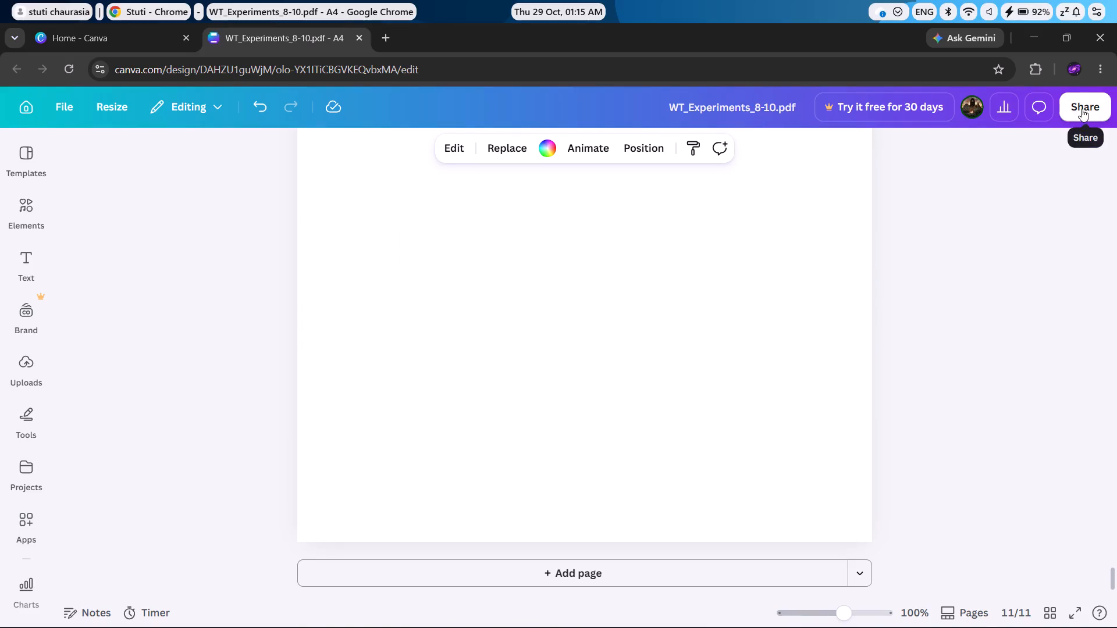
scroll(639, 207, up, 14)
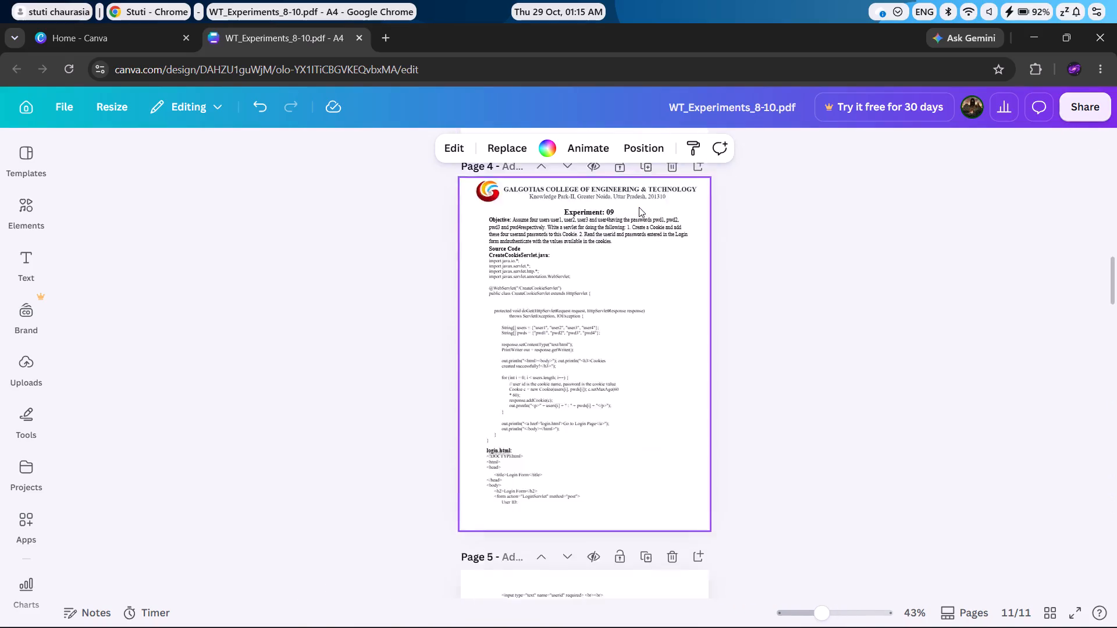
scroll(639, 207, up, 4)
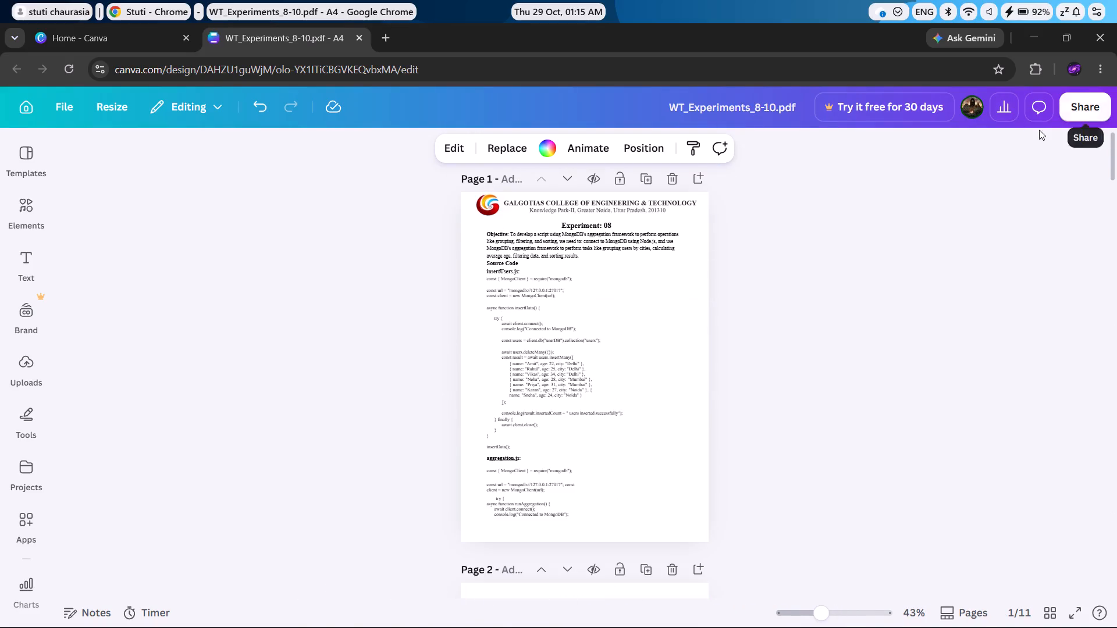
Minimise the browser window.
click(1031, 39)
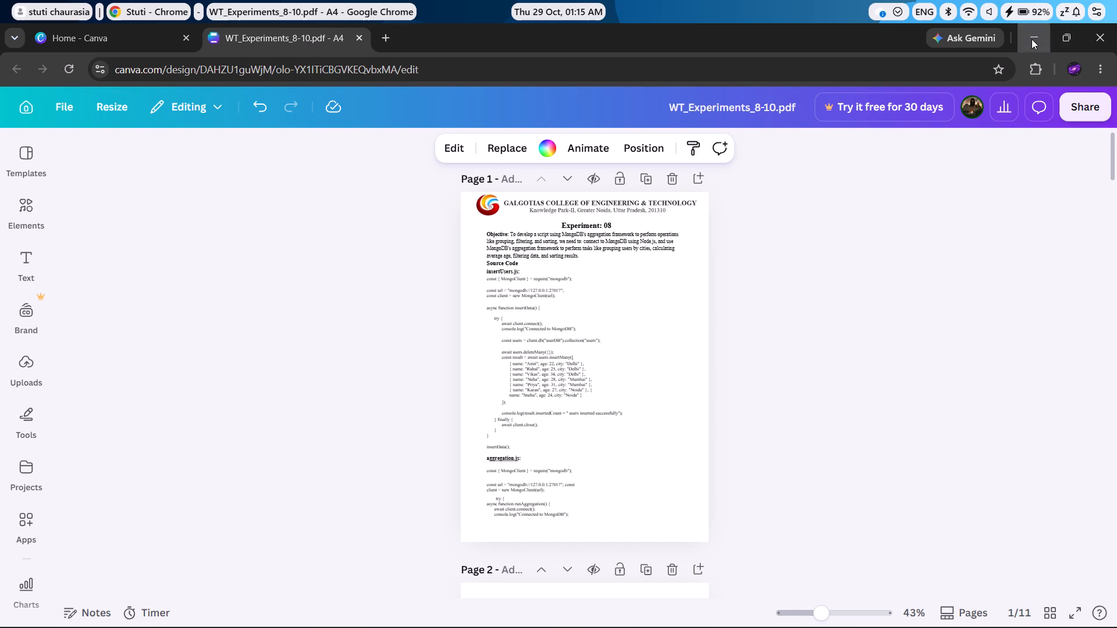